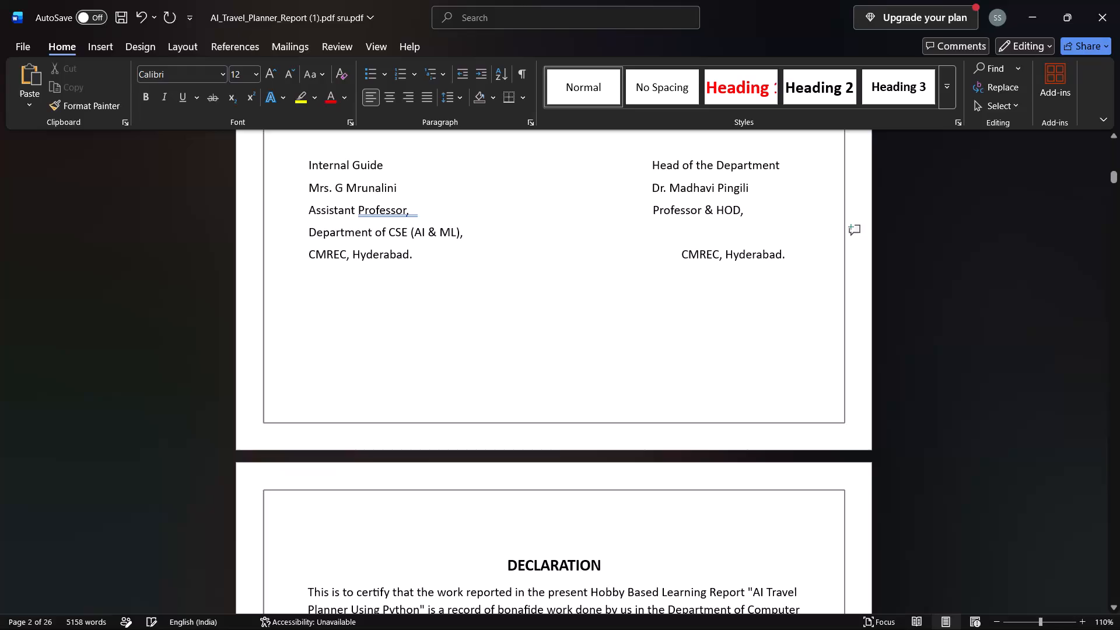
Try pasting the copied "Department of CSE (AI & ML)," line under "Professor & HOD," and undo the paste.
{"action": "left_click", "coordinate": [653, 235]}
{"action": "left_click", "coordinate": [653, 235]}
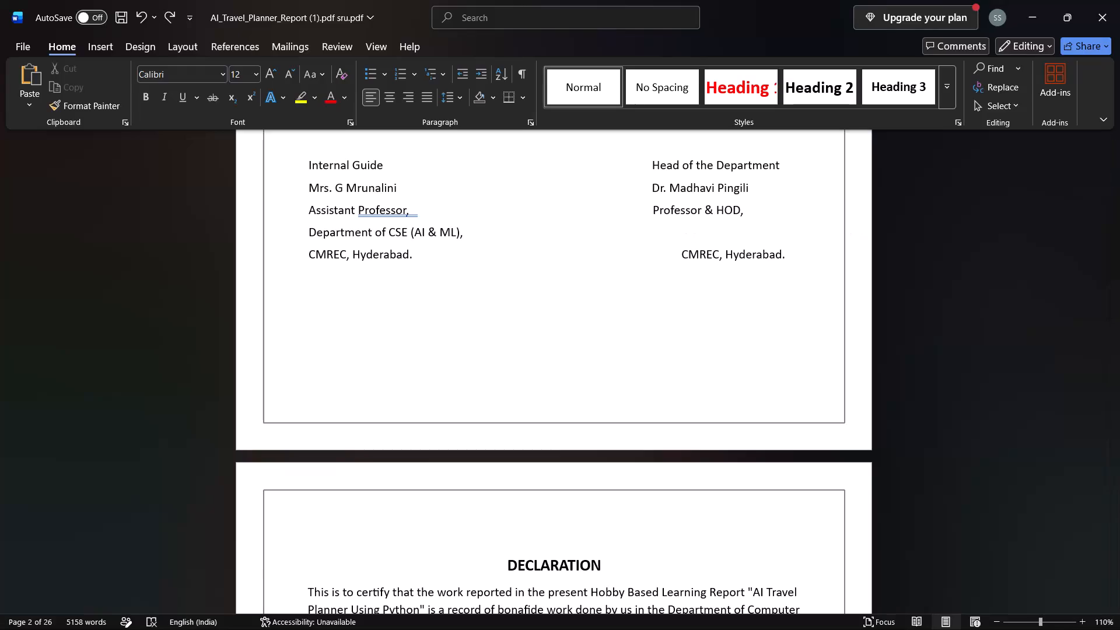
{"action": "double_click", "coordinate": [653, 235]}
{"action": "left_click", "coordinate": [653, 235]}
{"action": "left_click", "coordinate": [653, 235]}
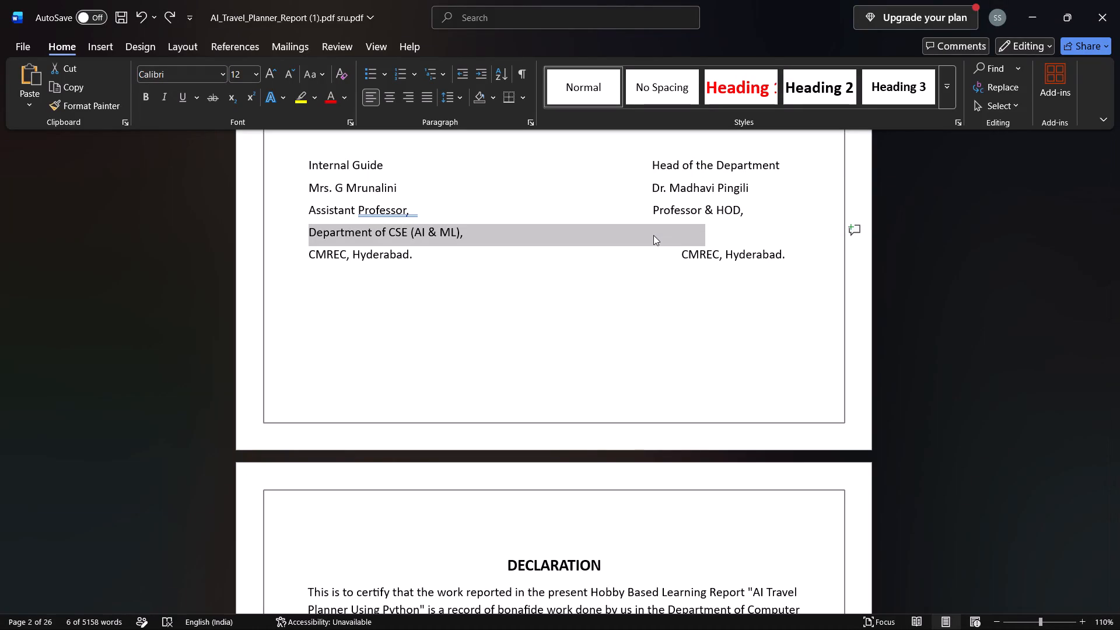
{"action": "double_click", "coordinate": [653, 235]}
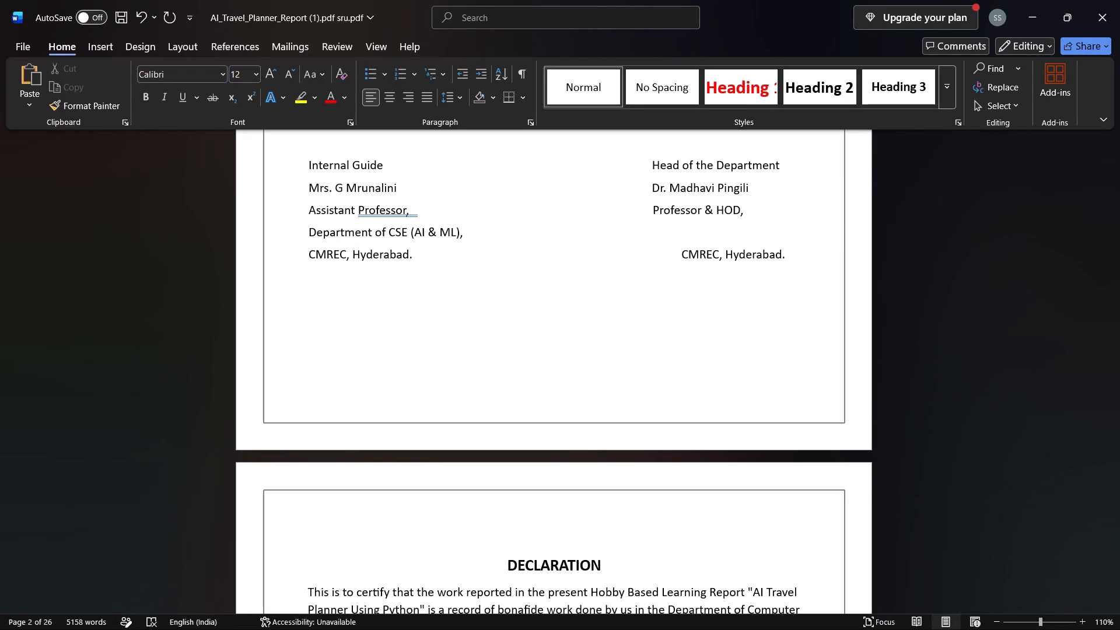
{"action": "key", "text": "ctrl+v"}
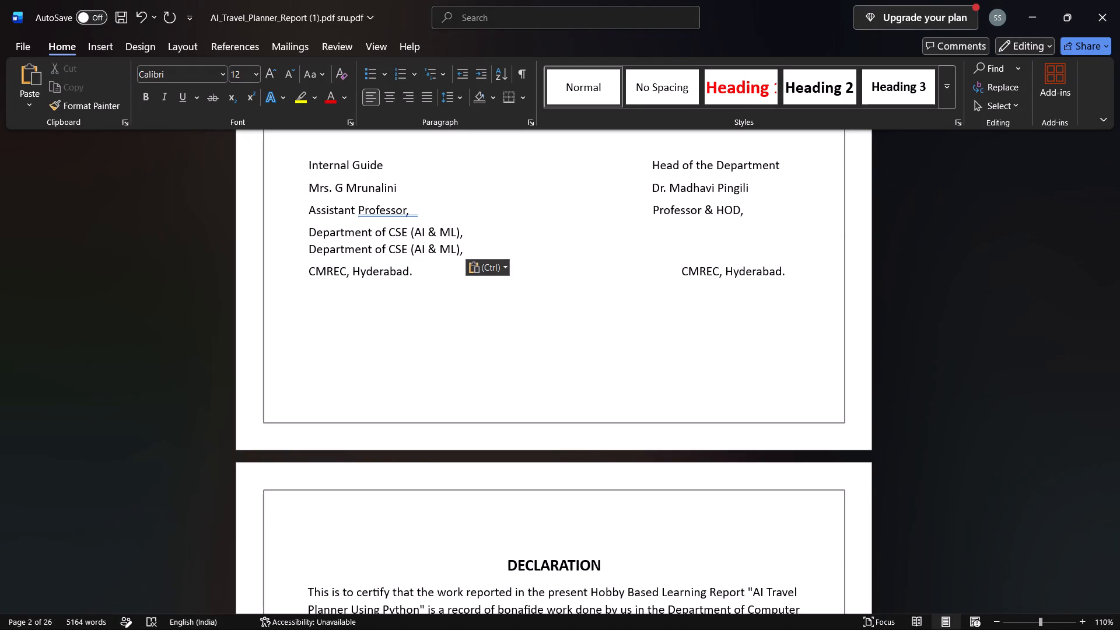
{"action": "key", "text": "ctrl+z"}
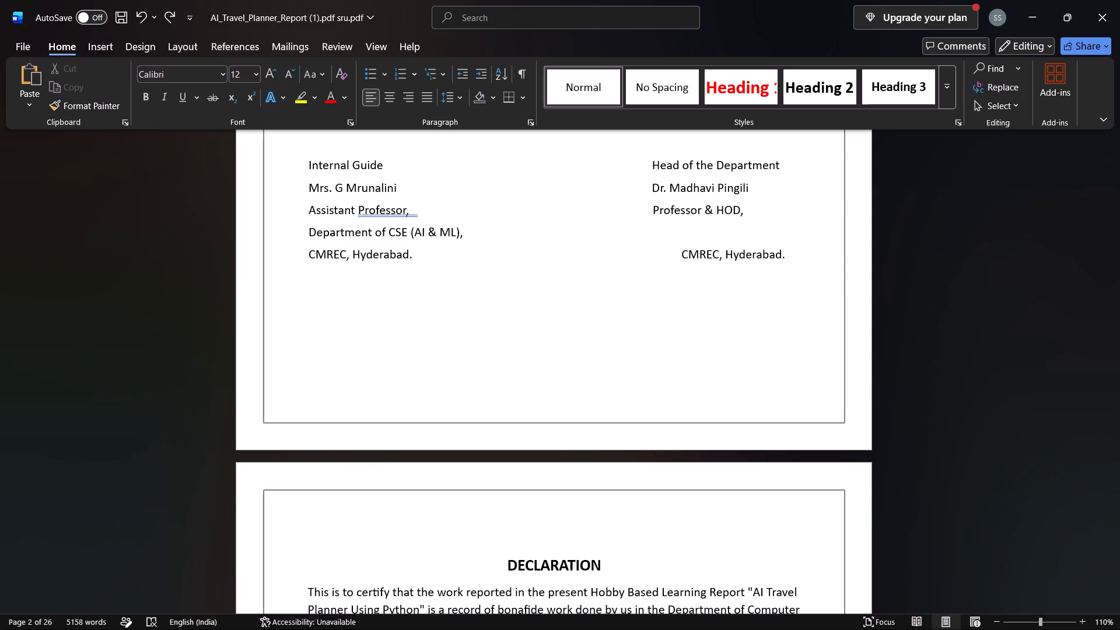
Enter "Department of CSE(AI & ML)" below "Professor & HOD," in the Head of the Department column.
{"action": "key", "text": "shift+d"}
{"action": "type", "text": "epartment"}
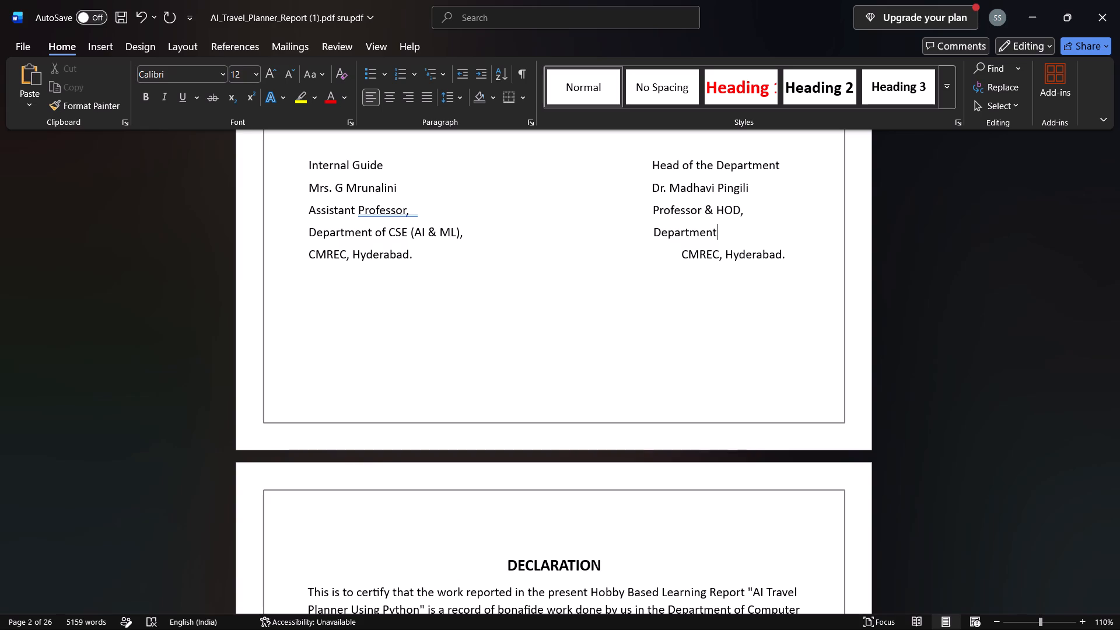
{"action": "key", "text": "space"}
{"action": "type", "text": "of"}
{"action": "key", "text": "space"}
{"action": "type", "text": "CSE"}
{"action": "key", "text": "shift+parenleft"}
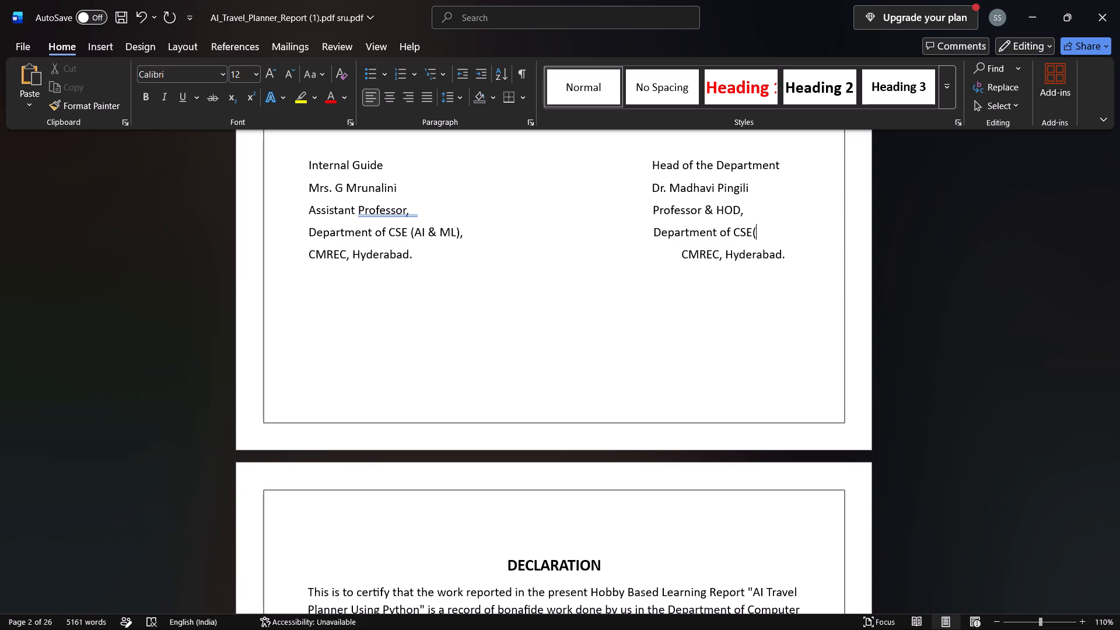
{"action": "key", "text": "shift+a"}
{"action": "key", "text": "shift+i"}
{"action": "key", "text": "space"}
{"action": "key", "text": "shift+ampersand"}
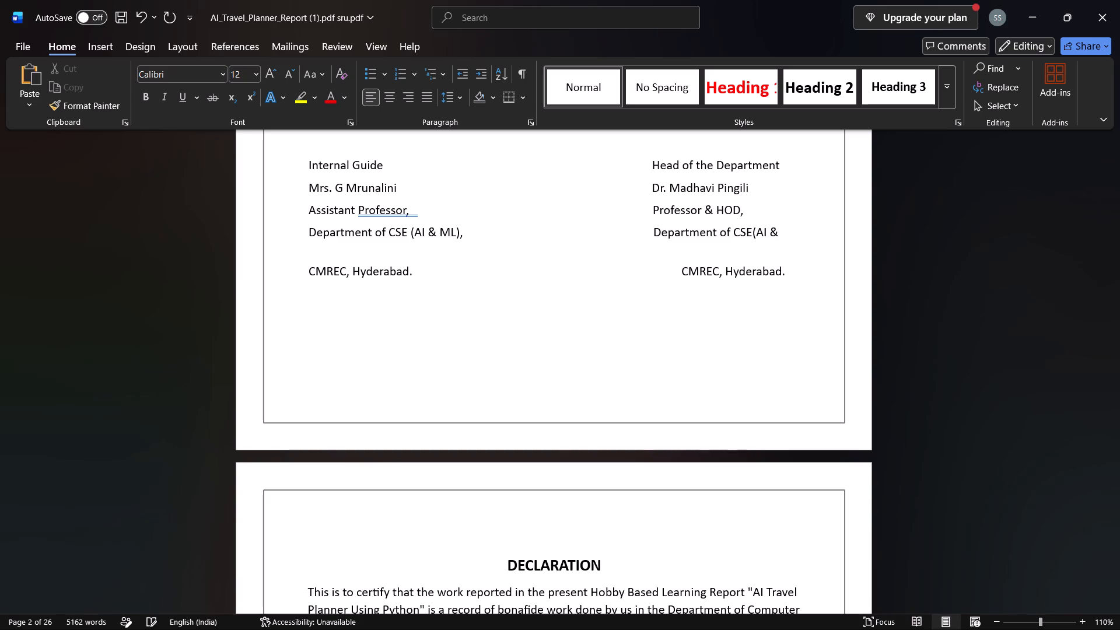
{"action": "key", "text": "space"}
{"action": "type", "text": "ML"}
{"action": "key", "text": "shift+parenright"}
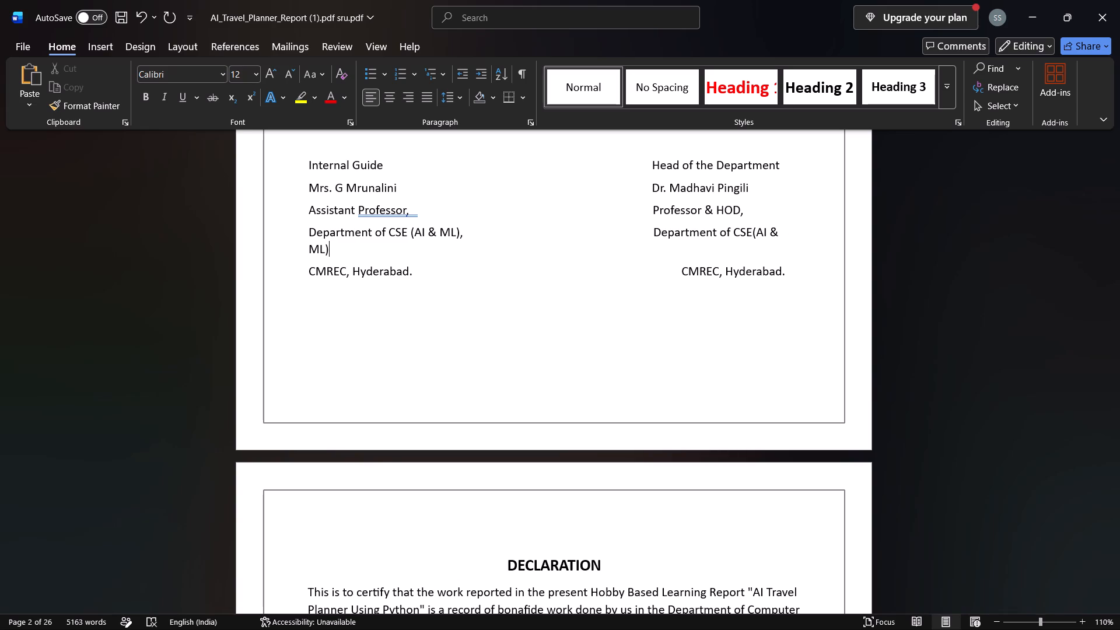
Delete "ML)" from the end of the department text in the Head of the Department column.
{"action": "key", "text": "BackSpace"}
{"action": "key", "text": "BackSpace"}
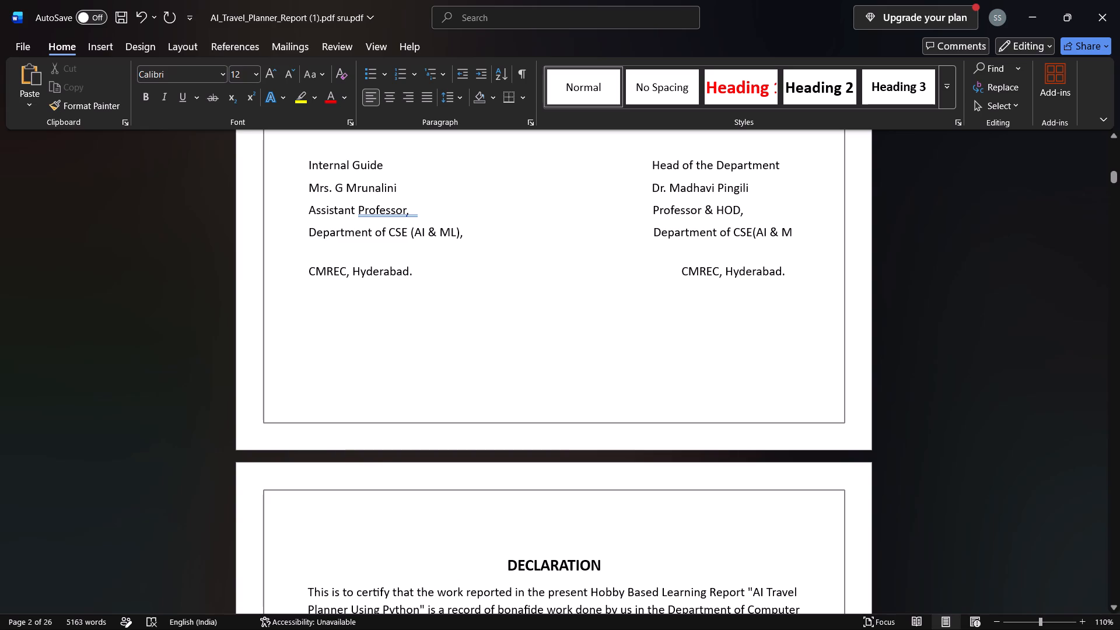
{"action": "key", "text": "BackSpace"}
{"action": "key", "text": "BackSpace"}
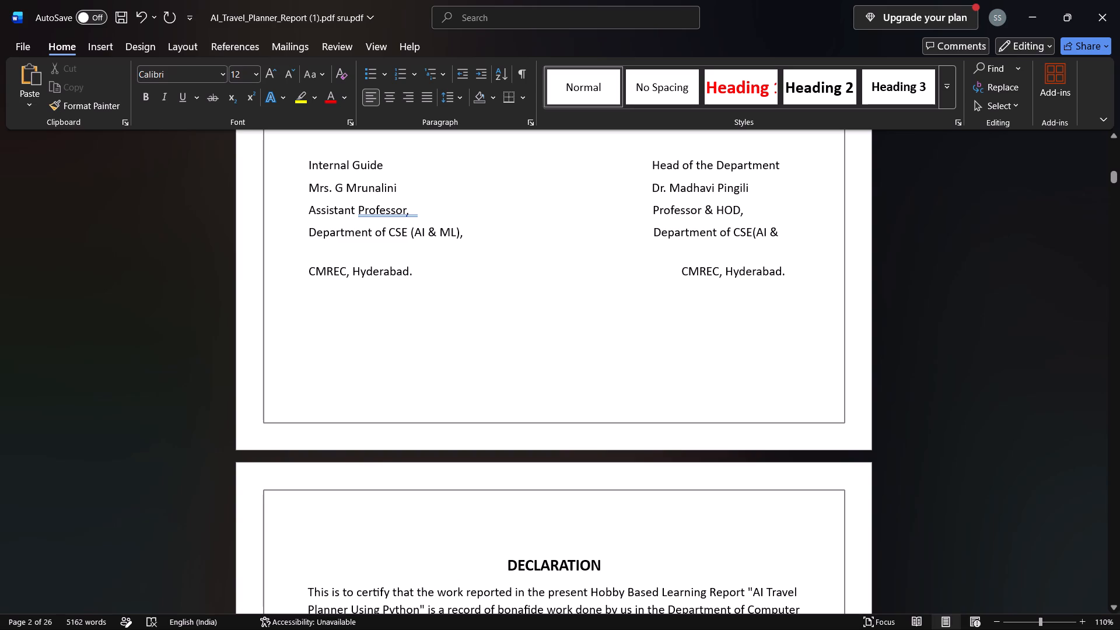
Respace the "CMREC, Hyderabad." line so its second entry aligns under the Head of the Department column.
{"action": "left_click", "coordinate": [304, 272]}
{"action": "key", "text": "BackSpace"}
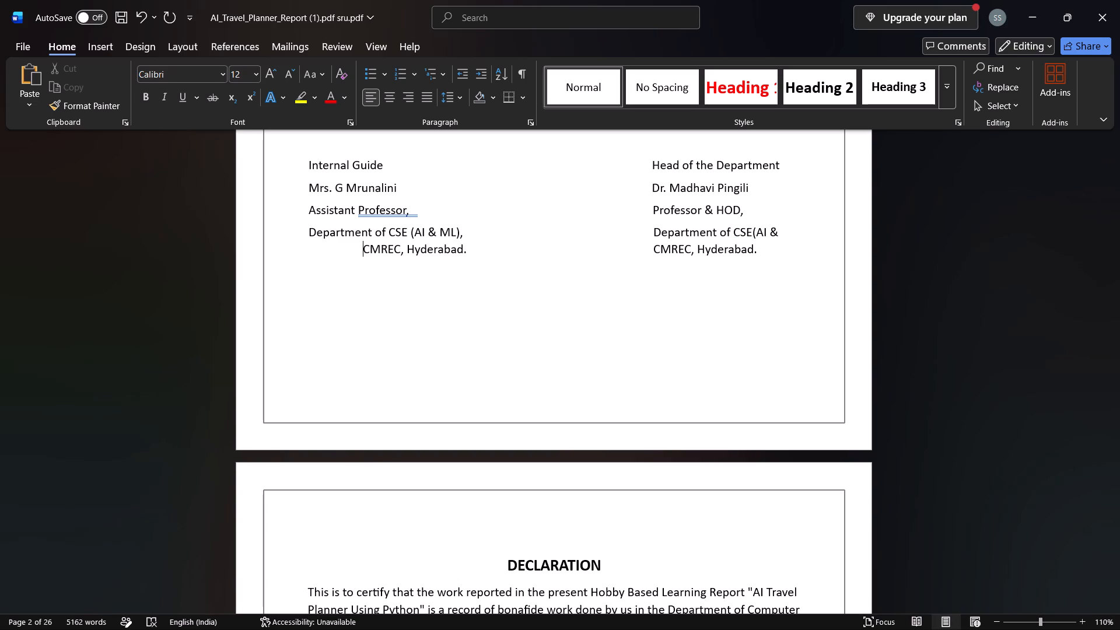
{"action": "key", "text": "Return"}
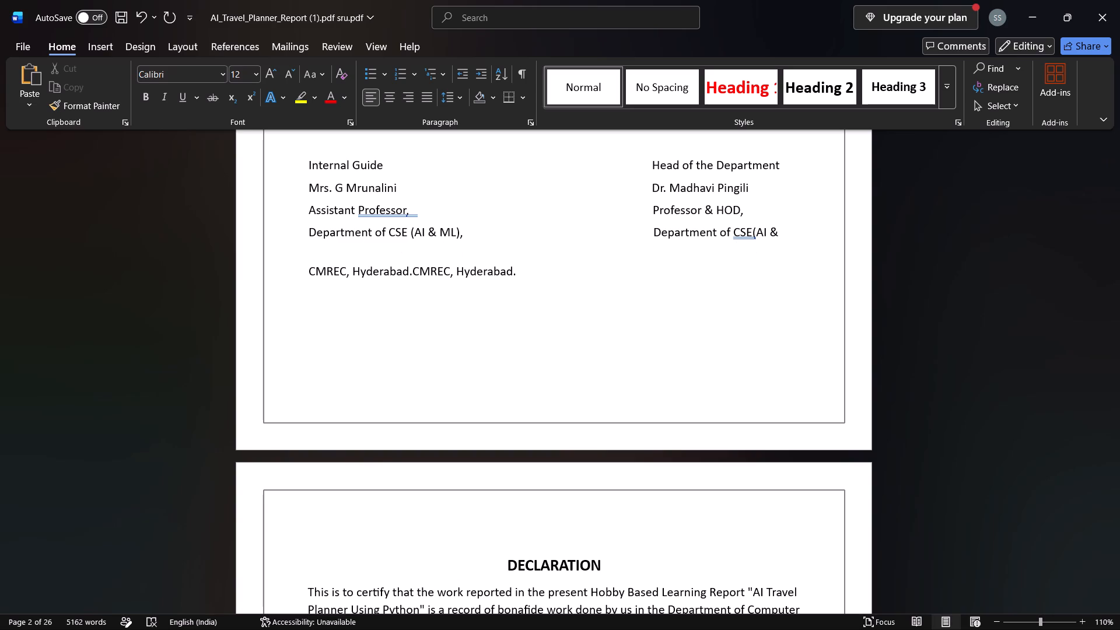
{"action": "left_click", "coordinate": [409, 272]}
{"action": "key", "text": "Right"}
{"action": "key", "text": "space"}
{"action": "key", "text": "space"}
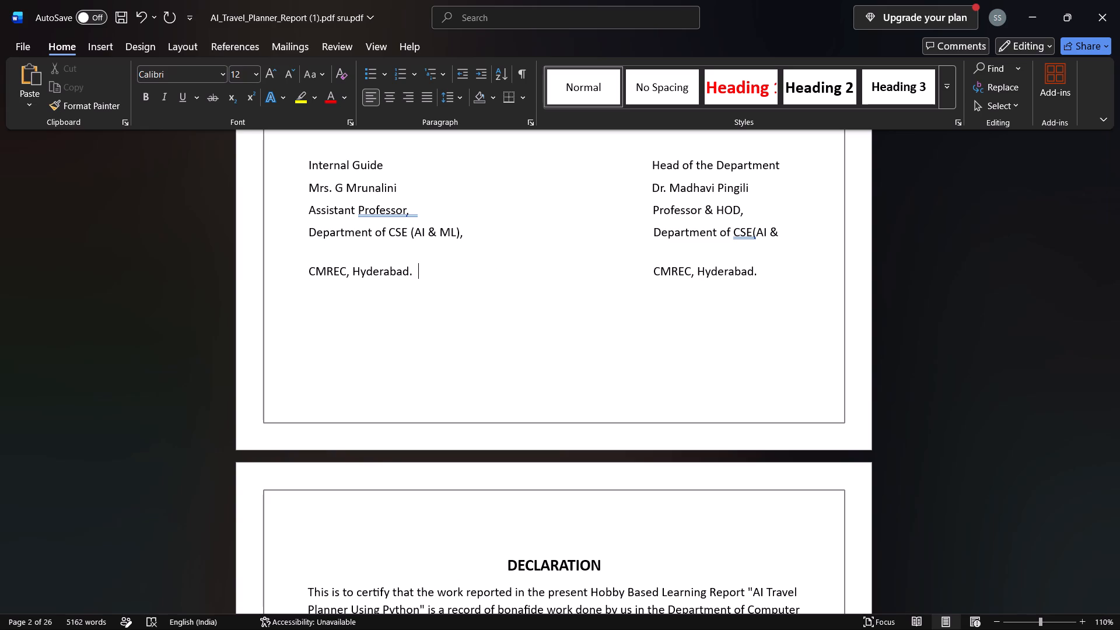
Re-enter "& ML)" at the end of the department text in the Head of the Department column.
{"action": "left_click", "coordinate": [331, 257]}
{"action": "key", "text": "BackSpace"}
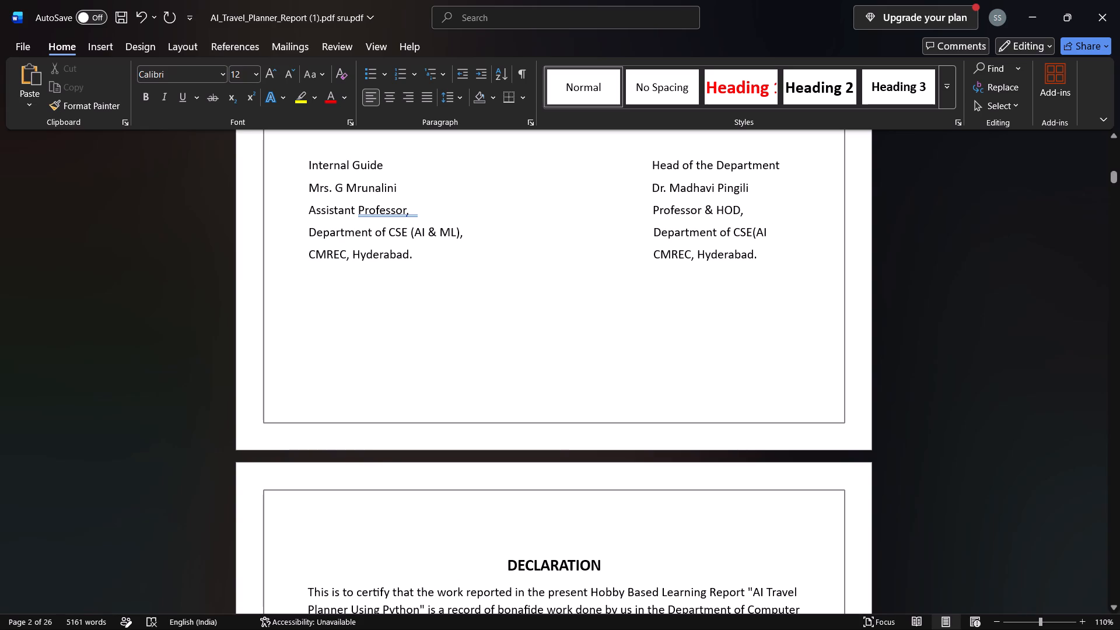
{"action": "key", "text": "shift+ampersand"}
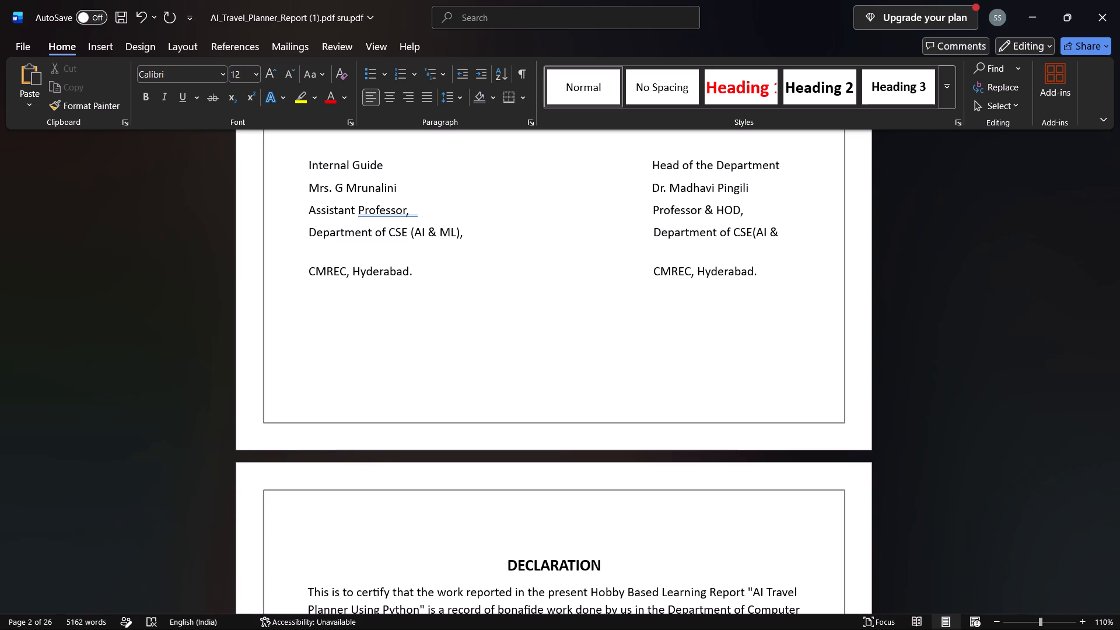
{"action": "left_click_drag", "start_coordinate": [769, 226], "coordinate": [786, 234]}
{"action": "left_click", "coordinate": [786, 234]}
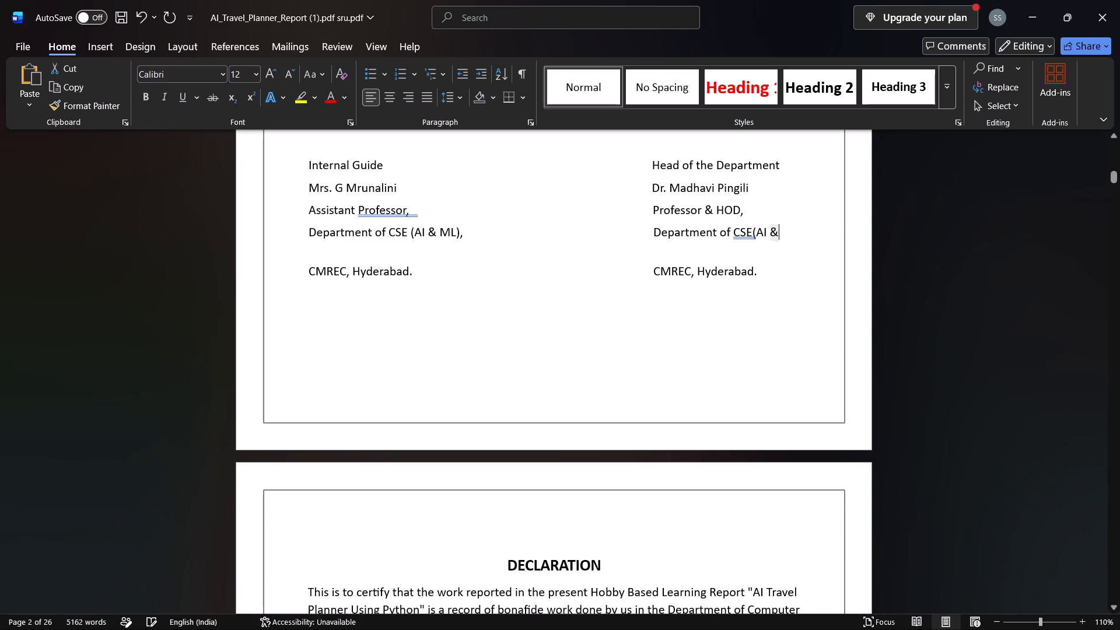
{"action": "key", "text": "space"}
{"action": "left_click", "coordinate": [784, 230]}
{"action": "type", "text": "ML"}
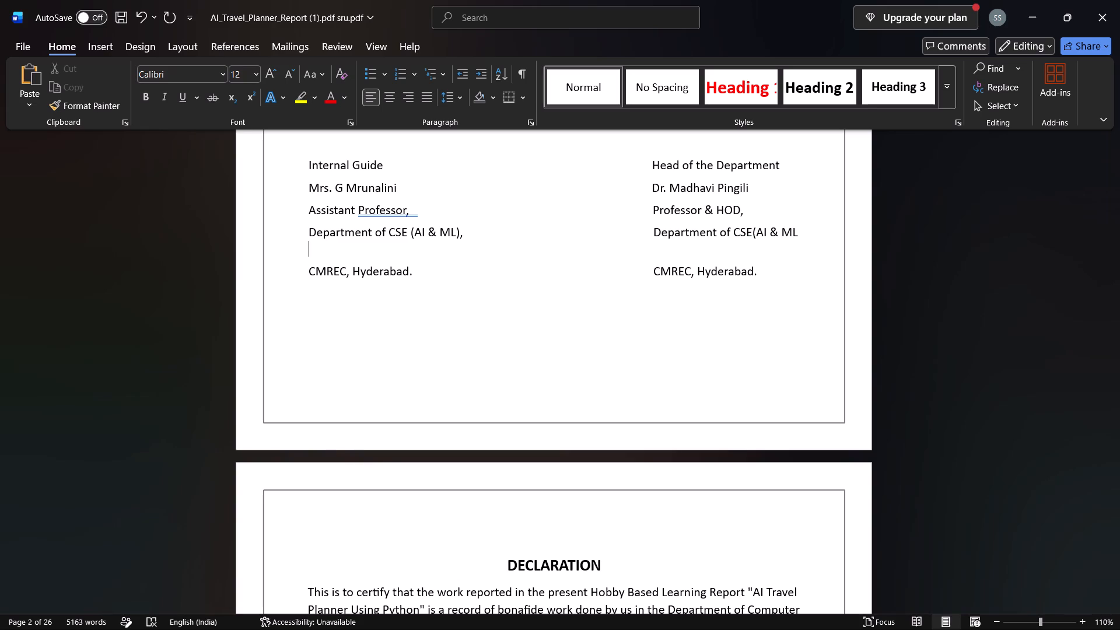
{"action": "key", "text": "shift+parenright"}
Respace the department line so "Department of CSE(AI & ML)" fits on one line under the Head of the Department column.
{"action": "left_click", "coordinate": [652, 234]}
{"action": "key", "text": "BackSpace"}
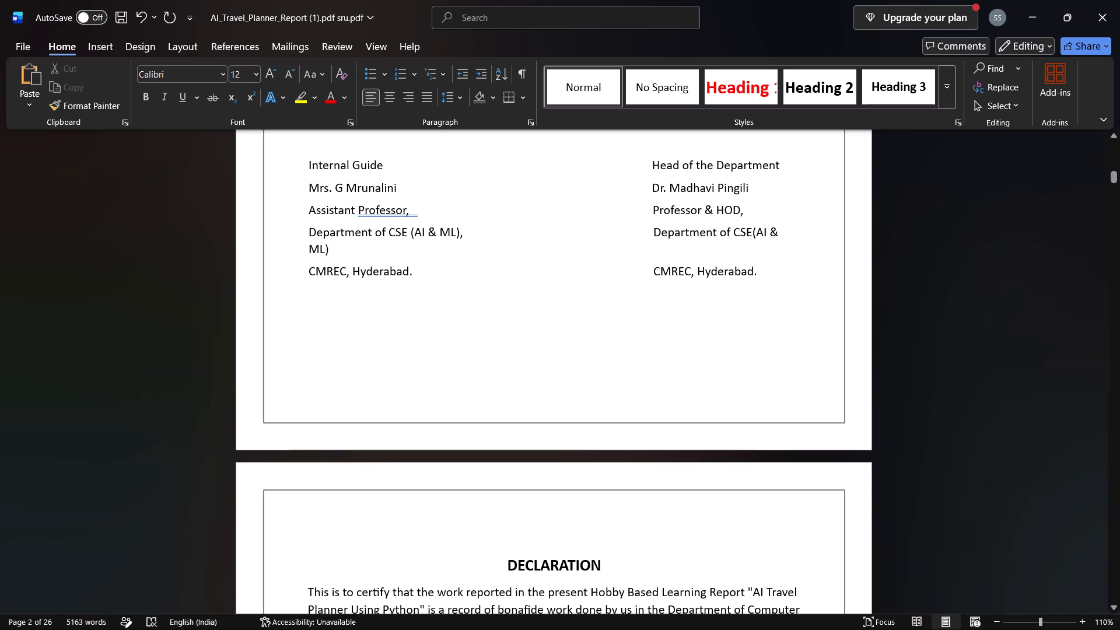
{"action": "key", "text": "space"}
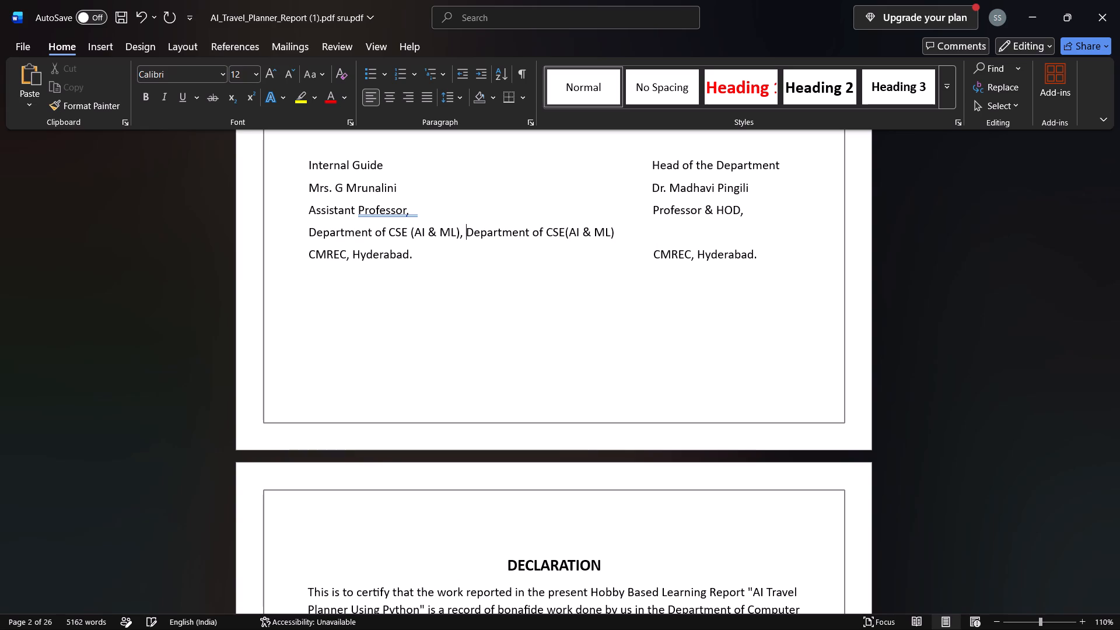
{"action": "key", "text": "space"}
{"action": "key", "text": "space"}
{"action": "key", "text": "space"}
{"action": "key", "text": "space"}
{"action": "key", "text": "space"}
{"action": "key", "text": "space"}
{"action": "key", "text": "space"}
{"action": "key", "text": "space"}
{"action": "key", "text": "space"}
{"action": "key", "text": "space"}
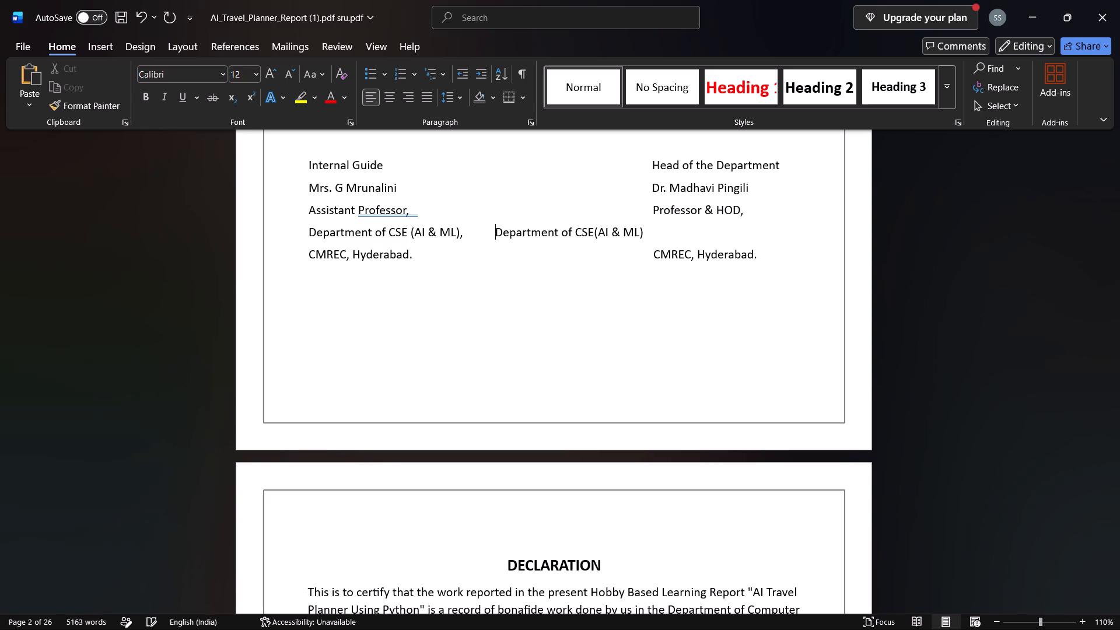
{"action": "key", "text": "space"}
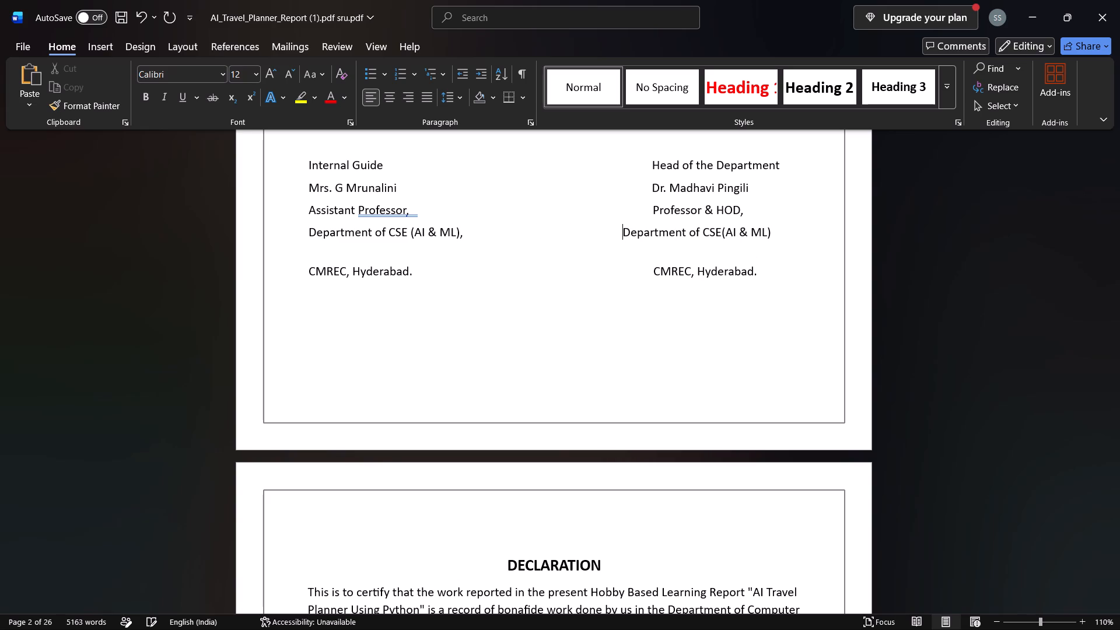
{"action": "key", "text": "space"}
{"action": "key", "text": "space"}
{"action": "key", "text": "space"}
{"action": "key", "text": "space"}
{"action": "key", "text": "space"}
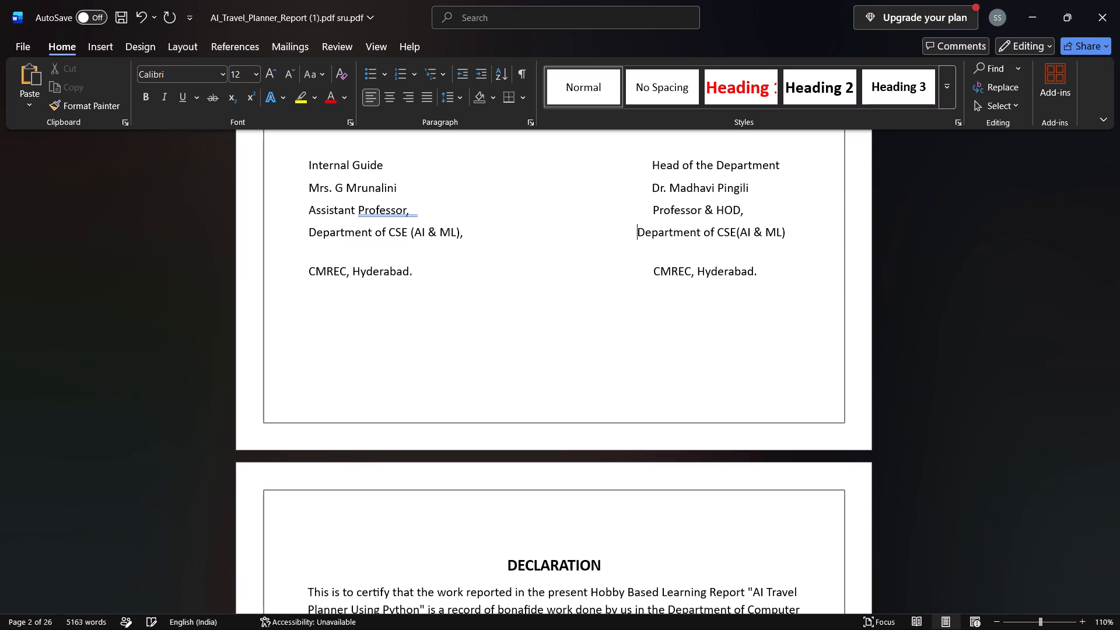
{"action": "key", "text": "space"}
{"action": "key", "text": "space"}
{"action": "key", "text": "space"}
{"action": "key", "text": "space"}
{"action": "key", "text": "space"}
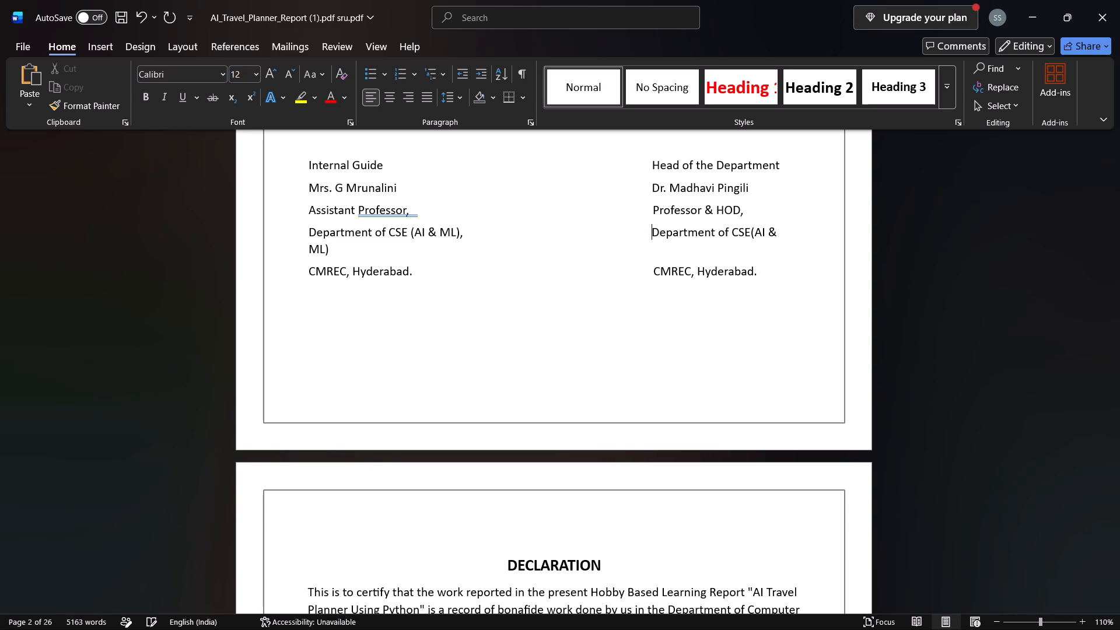
{"action": "key", "text": "BackSpace"}
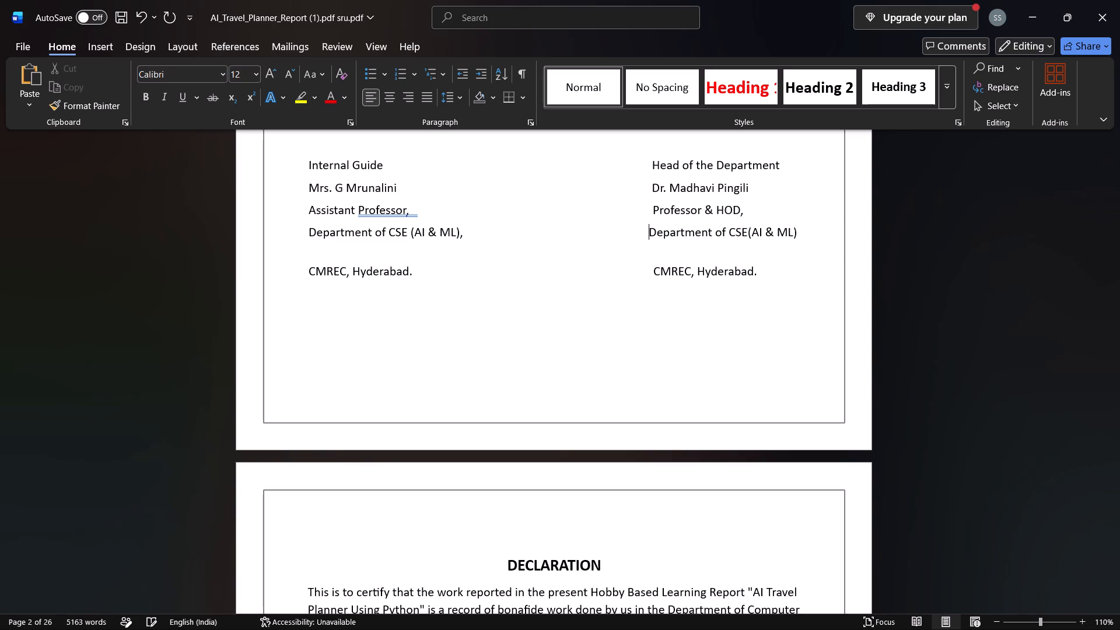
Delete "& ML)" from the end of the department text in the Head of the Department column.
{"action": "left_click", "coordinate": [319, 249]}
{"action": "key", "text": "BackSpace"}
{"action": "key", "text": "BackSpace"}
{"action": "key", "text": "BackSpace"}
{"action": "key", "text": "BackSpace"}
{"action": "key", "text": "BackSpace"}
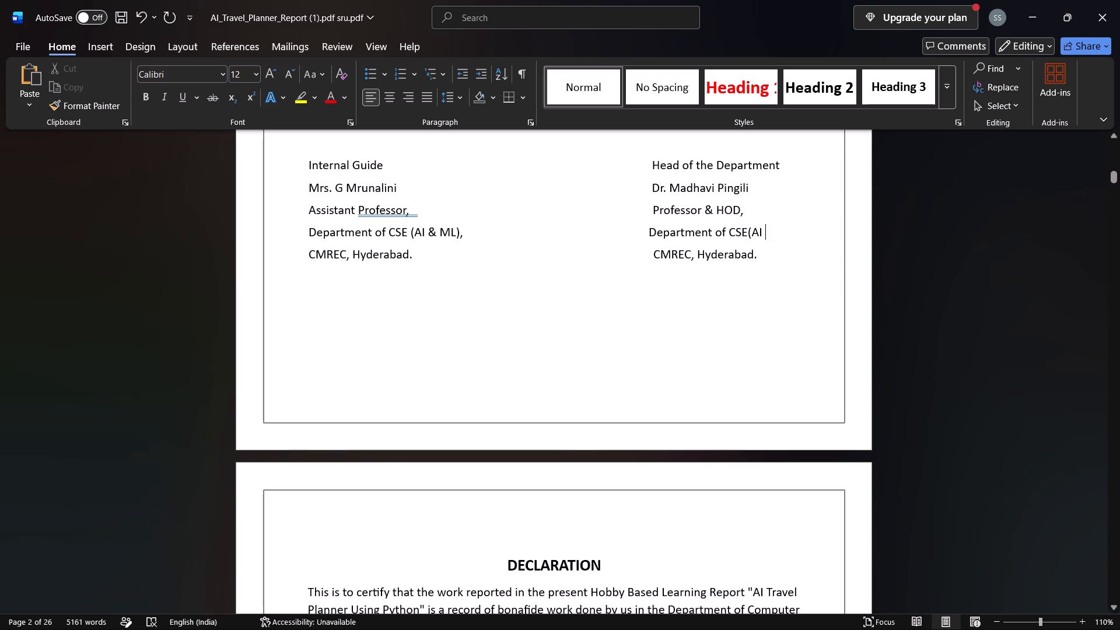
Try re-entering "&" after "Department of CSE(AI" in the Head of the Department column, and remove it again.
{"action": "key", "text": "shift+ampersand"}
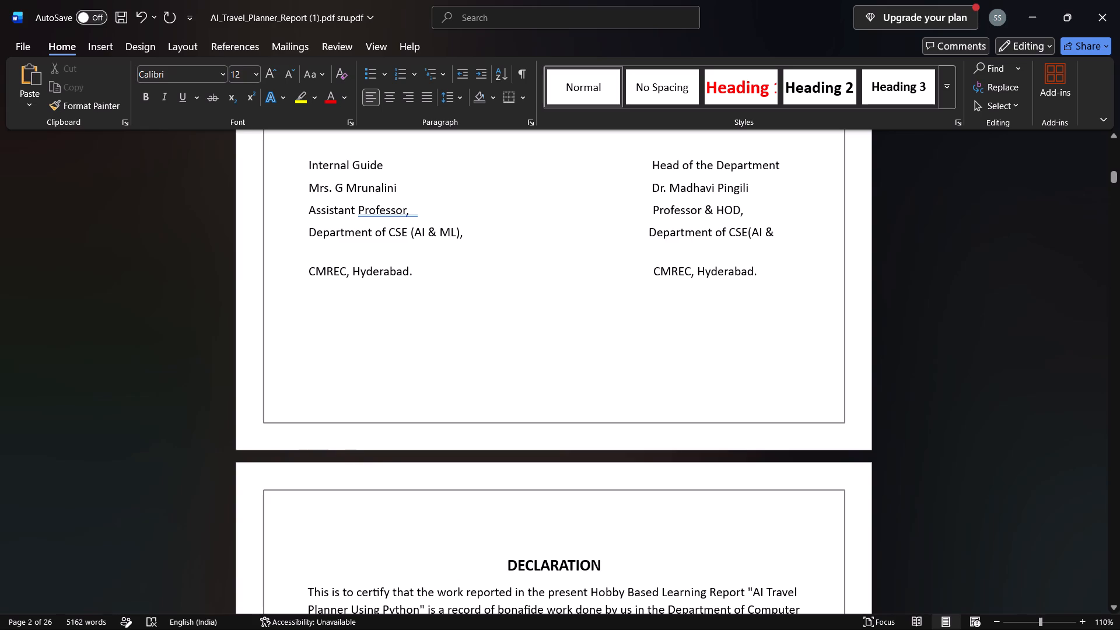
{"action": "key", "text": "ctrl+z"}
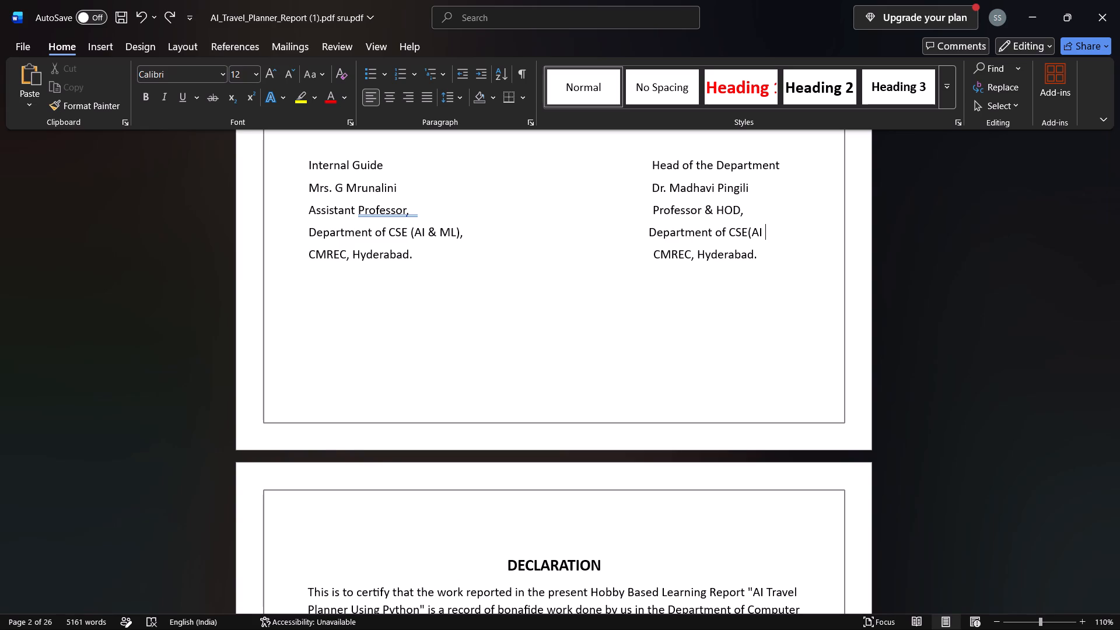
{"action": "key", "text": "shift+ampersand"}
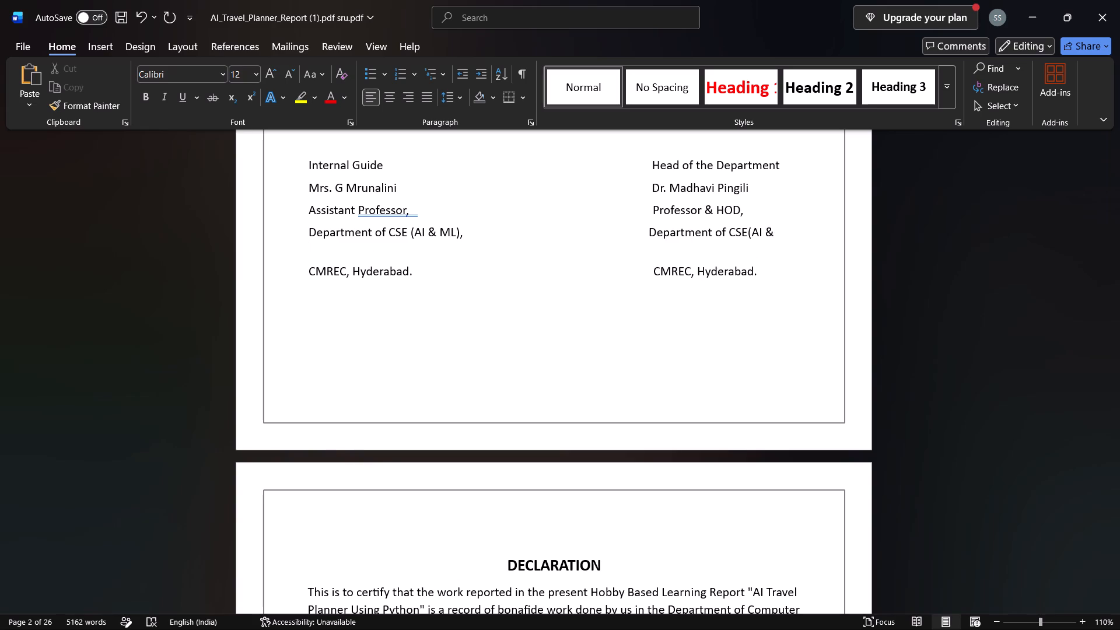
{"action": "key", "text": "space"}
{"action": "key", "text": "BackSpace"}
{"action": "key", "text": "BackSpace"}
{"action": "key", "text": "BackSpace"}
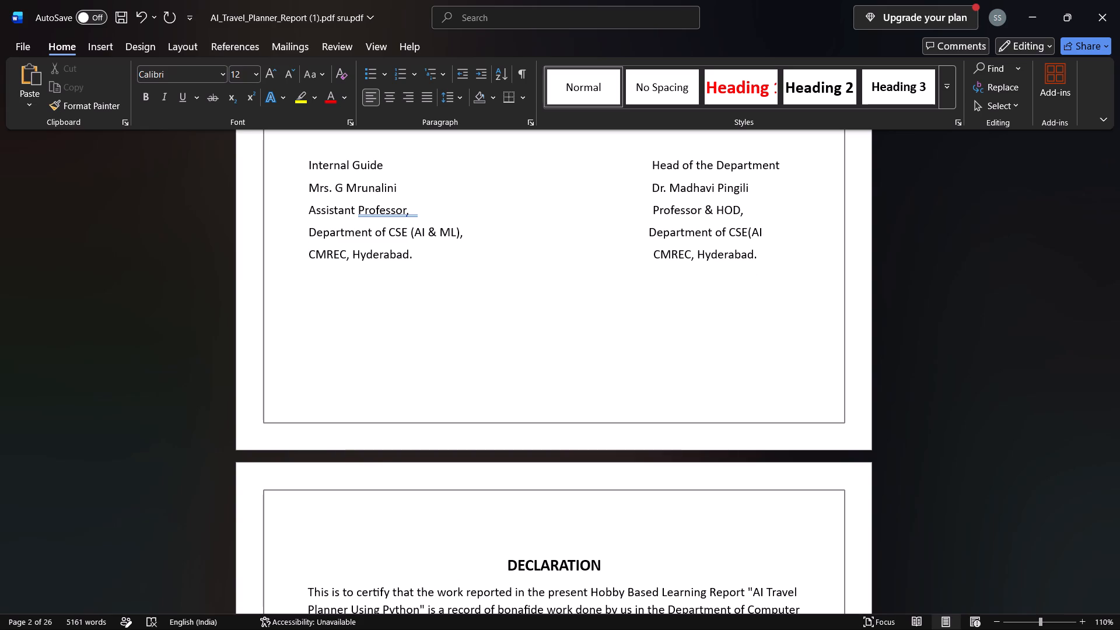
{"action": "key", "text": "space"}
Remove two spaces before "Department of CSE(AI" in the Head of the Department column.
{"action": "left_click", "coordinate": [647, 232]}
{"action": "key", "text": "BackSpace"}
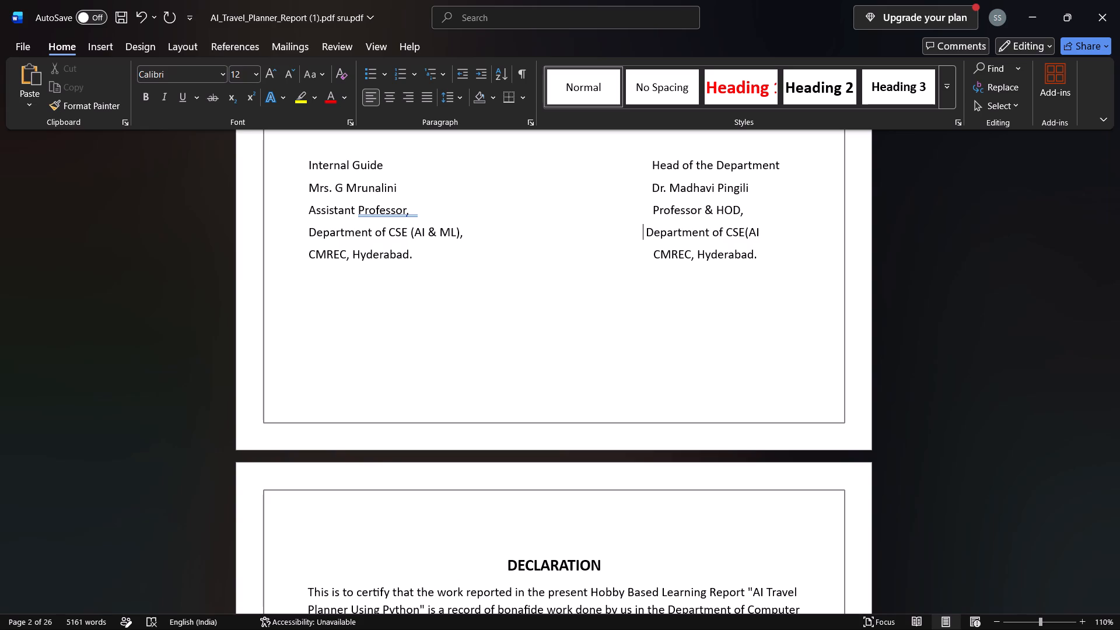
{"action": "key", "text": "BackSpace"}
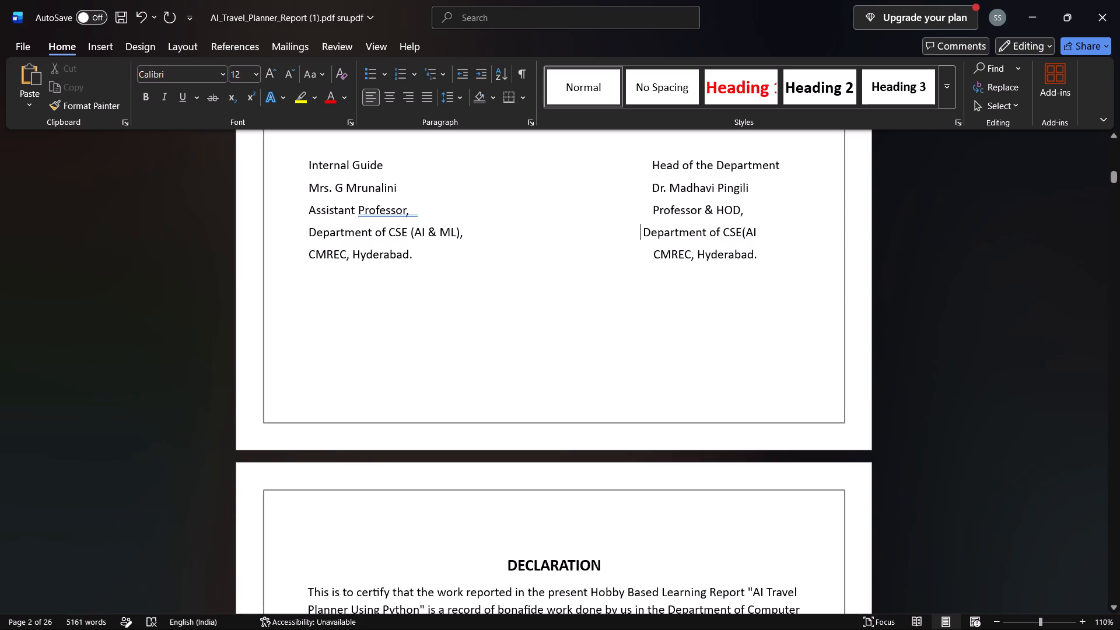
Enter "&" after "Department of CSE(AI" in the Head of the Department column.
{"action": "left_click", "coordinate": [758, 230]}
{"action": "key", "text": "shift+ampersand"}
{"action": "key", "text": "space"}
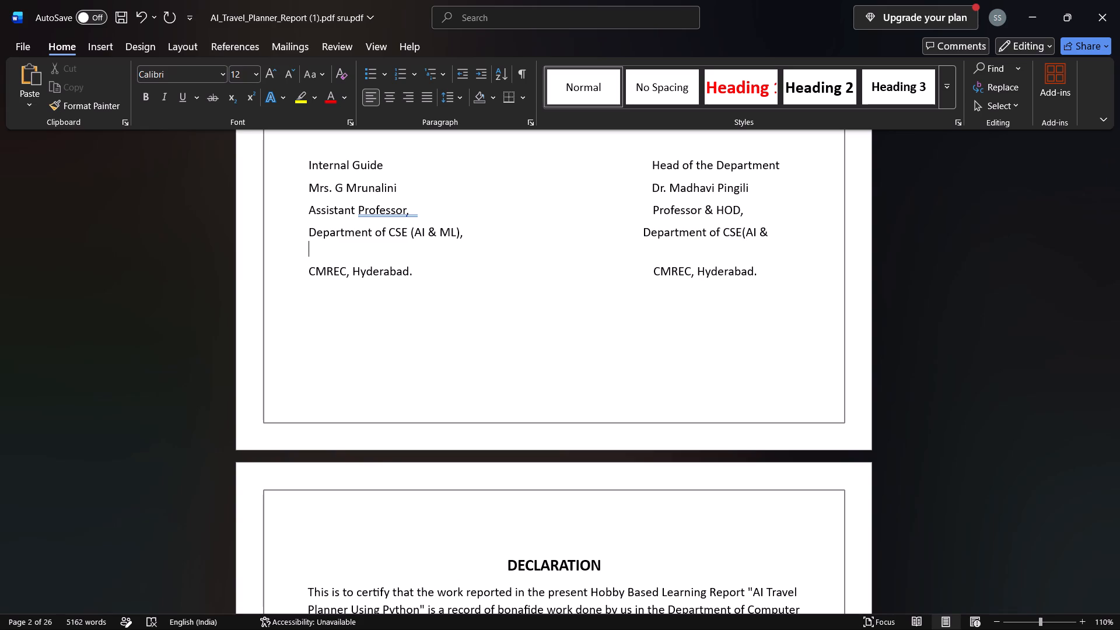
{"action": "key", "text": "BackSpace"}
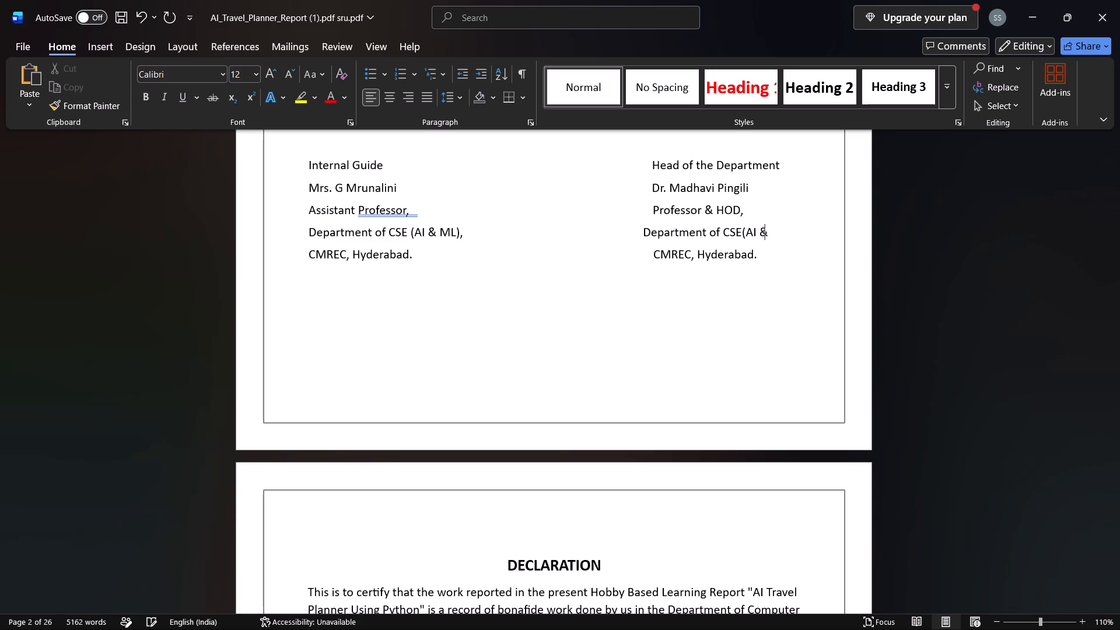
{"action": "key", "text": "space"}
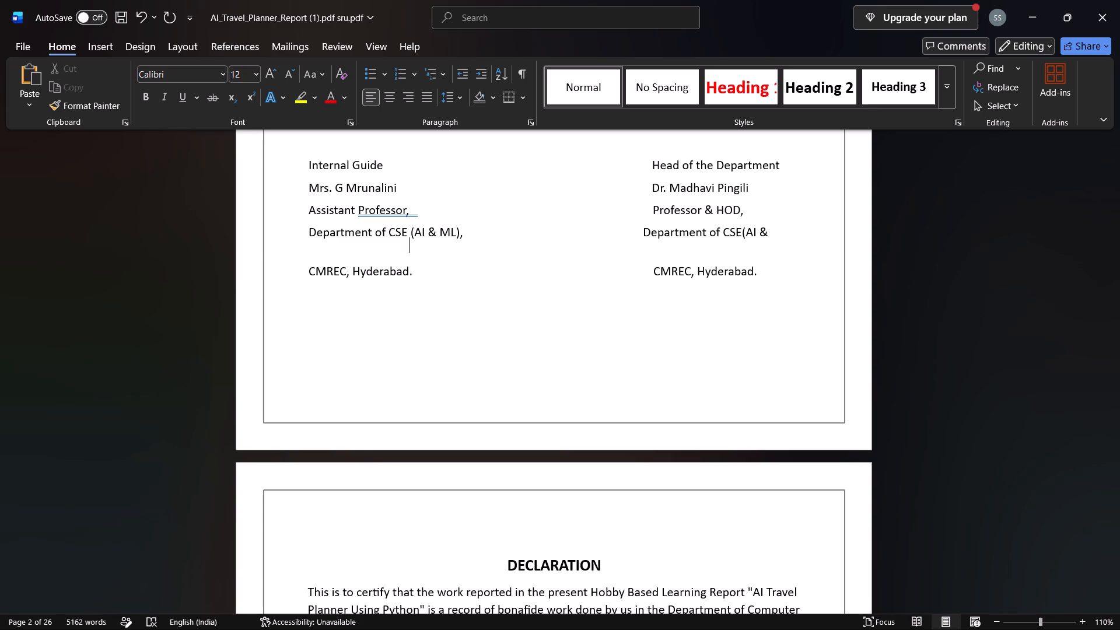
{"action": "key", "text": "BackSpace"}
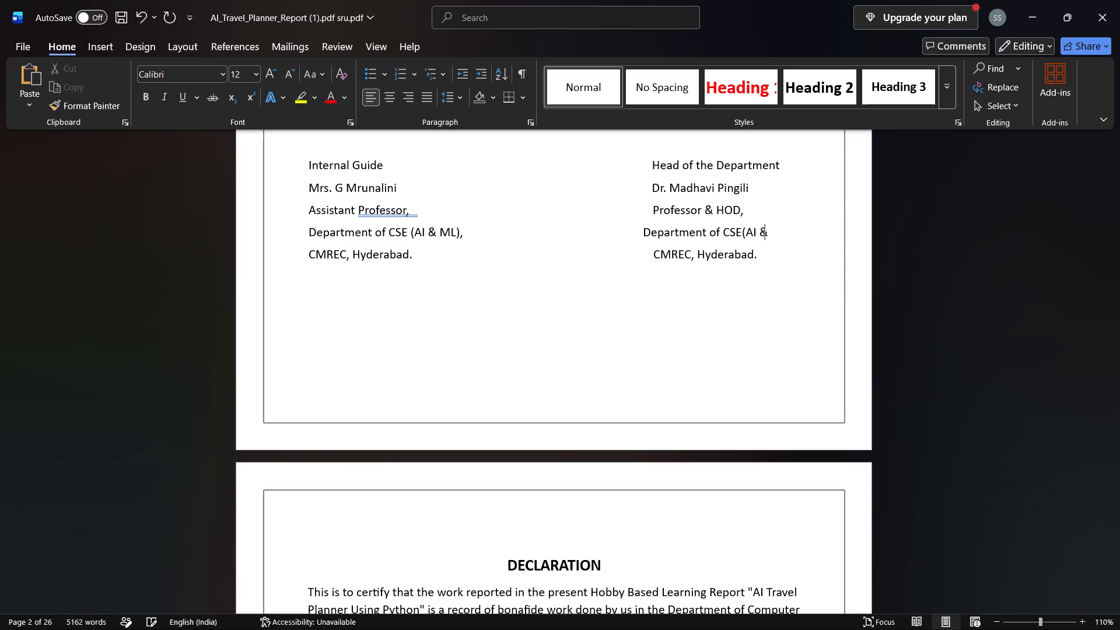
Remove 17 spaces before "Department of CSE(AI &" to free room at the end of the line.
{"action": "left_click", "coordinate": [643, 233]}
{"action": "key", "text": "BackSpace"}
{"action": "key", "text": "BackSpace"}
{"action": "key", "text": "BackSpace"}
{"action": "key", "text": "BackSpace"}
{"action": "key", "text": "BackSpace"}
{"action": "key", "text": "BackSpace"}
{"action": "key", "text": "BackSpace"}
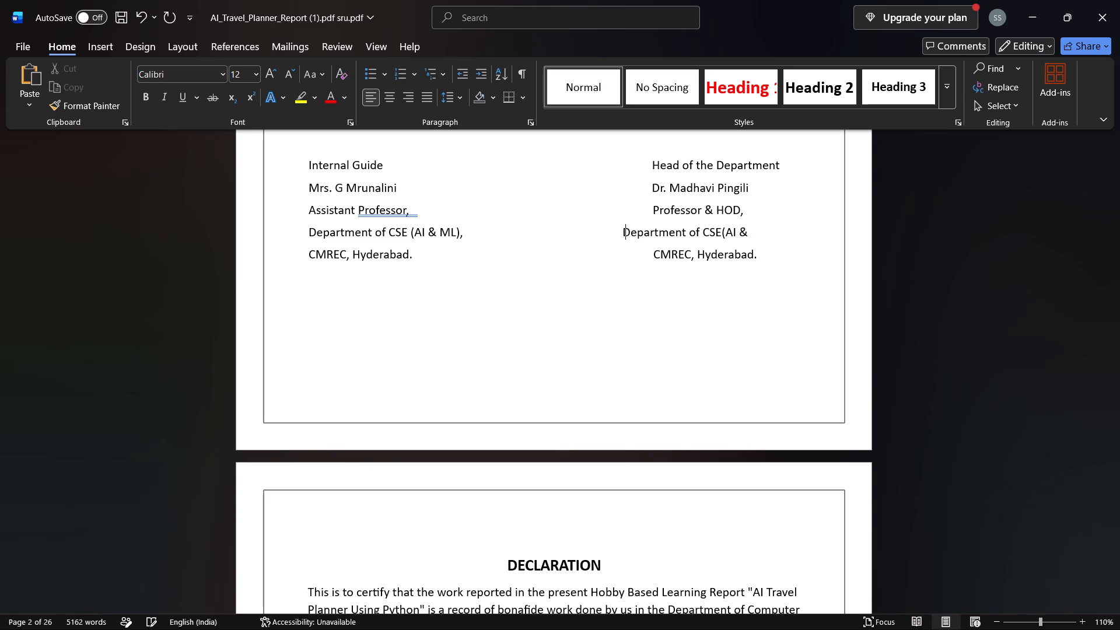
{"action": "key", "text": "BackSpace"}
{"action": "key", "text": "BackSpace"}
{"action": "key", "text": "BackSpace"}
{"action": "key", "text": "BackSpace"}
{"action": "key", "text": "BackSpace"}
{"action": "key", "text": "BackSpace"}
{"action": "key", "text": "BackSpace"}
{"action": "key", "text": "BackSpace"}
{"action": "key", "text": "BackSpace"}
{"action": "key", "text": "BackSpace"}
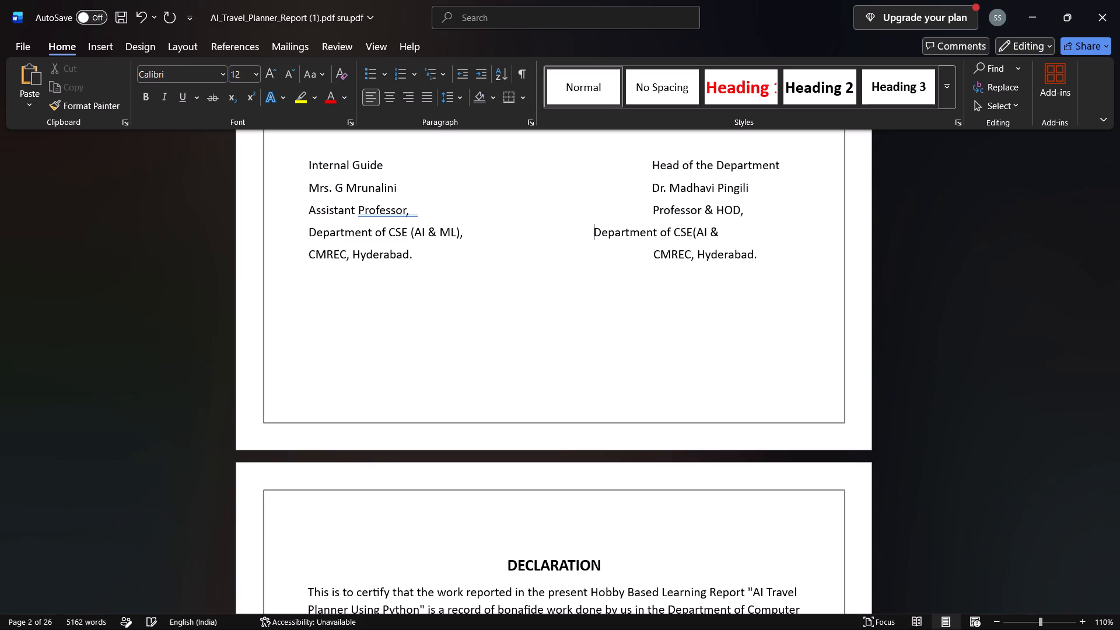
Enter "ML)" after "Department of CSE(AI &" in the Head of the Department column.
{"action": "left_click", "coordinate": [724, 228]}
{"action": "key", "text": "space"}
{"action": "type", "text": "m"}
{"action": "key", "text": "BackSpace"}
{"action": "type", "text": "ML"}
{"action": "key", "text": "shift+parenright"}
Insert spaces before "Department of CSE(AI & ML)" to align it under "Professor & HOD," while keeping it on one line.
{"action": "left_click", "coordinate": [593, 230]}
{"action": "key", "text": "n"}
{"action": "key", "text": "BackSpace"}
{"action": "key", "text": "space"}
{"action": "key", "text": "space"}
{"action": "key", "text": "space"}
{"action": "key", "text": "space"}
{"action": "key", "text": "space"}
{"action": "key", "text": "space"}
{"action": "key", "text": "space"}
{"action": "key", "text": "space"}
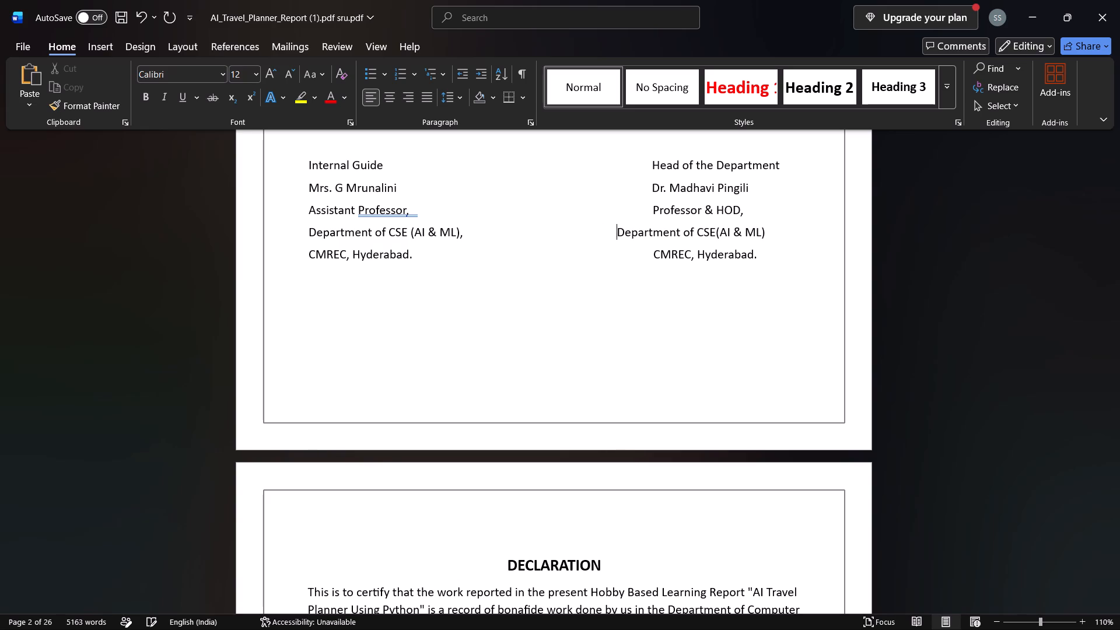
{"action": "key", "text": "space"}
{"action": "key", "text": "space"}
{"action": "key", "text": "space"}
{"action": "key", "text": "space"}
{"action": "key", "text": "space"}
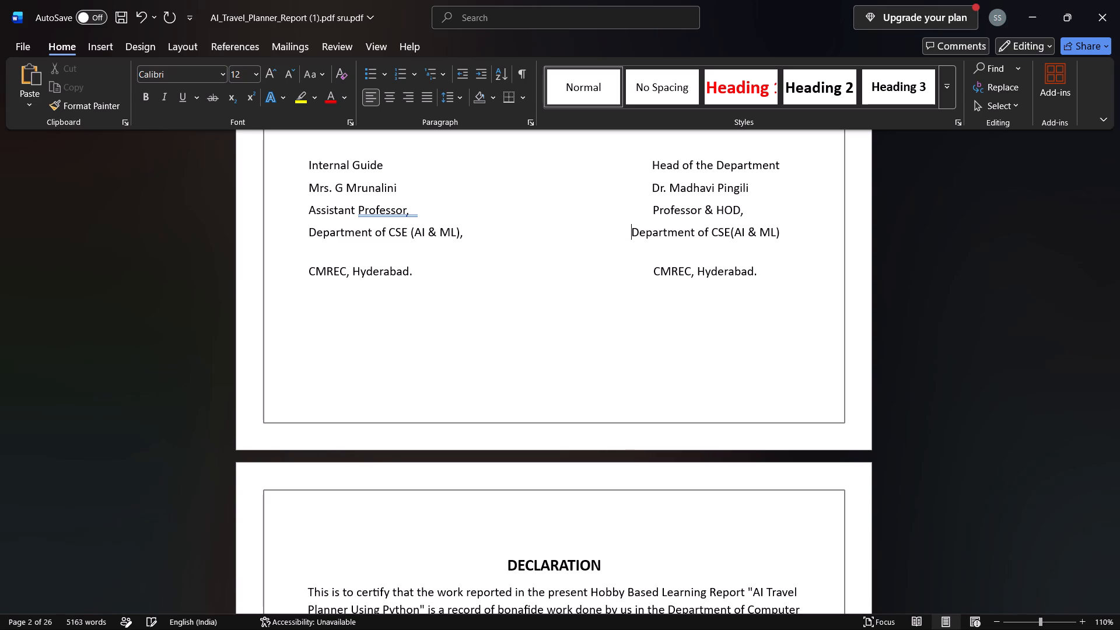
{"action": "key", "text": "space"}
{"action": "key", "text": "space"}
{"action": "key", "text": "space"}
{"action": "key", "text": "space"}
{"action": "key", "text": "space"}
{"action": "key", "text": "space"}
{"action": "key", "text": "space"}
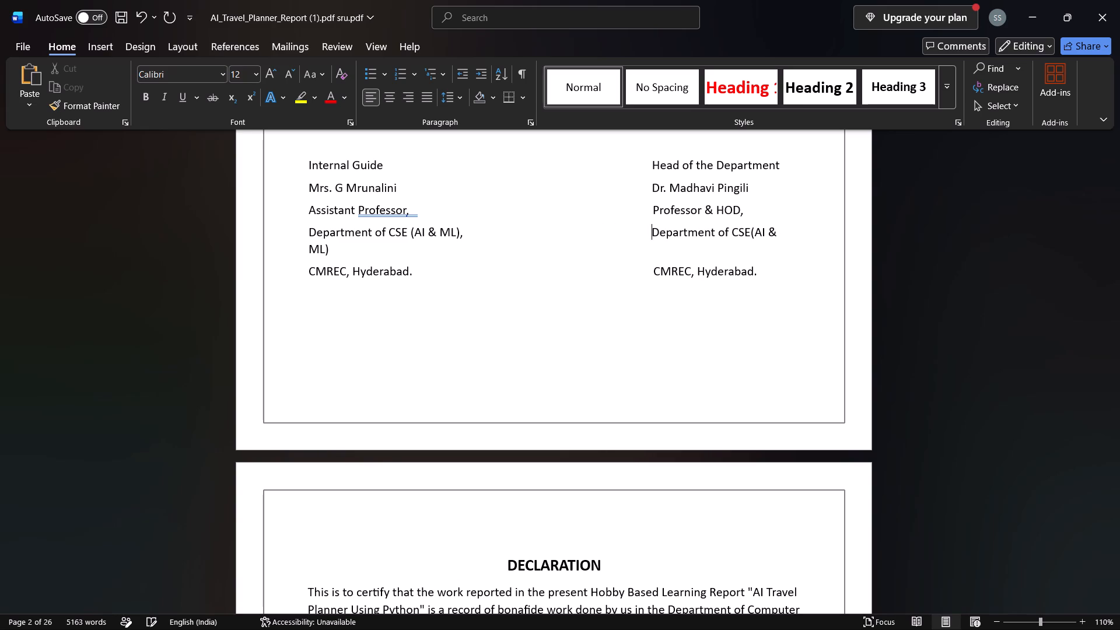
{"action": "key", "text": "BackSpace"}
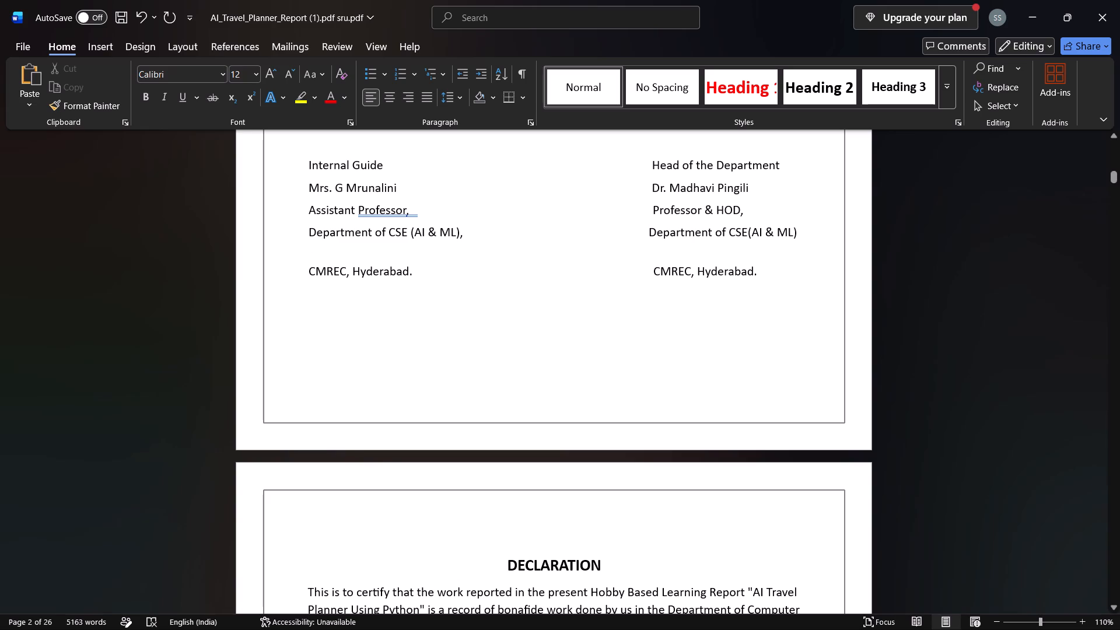
Move the Internal Guide column's "CMREC, Hyderabad." up to the line directly below "Department of CSE (AI & ML),".
{"action": "left_click_drag", "start_coordinate": [309, 271], "coordinate": [448, 280]}
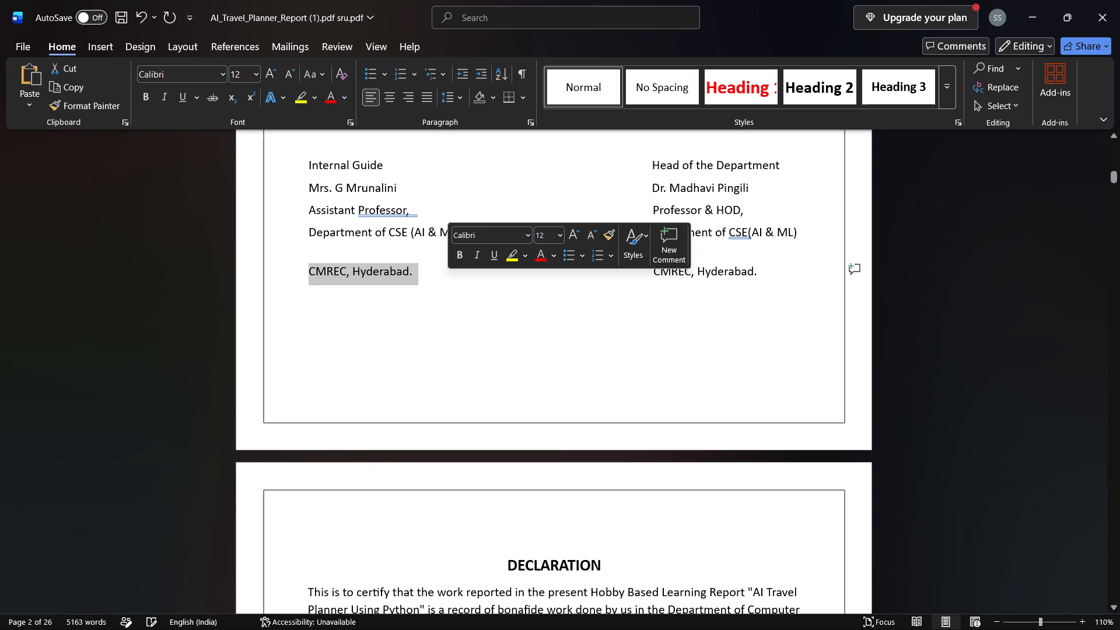
{"action": "key", "text": "ctrl+c"}
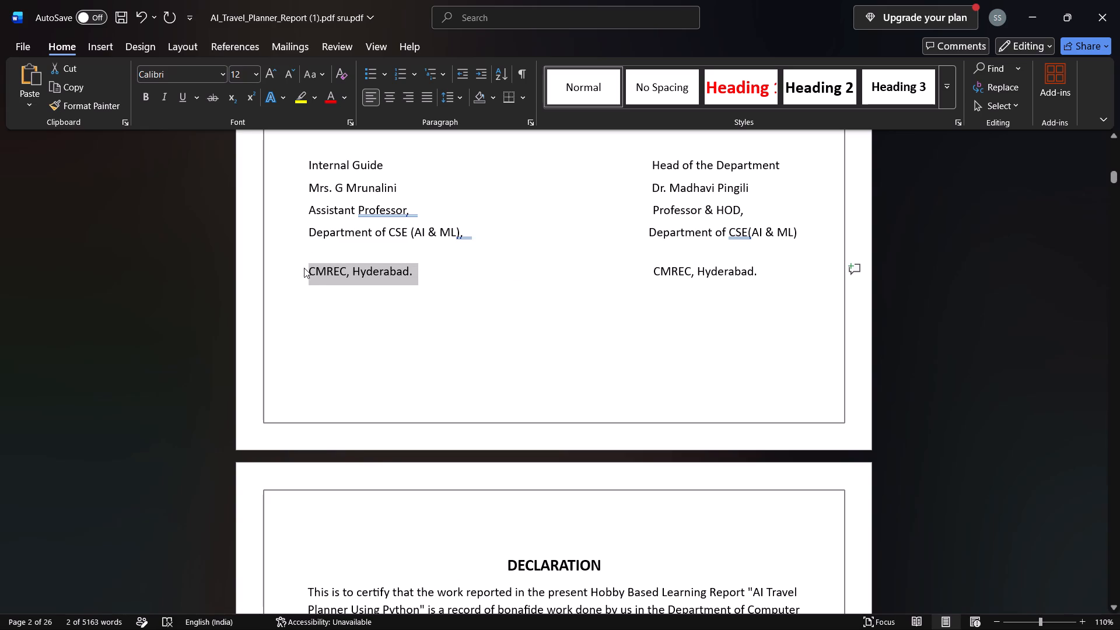
{"action": "key", "text": "space"}
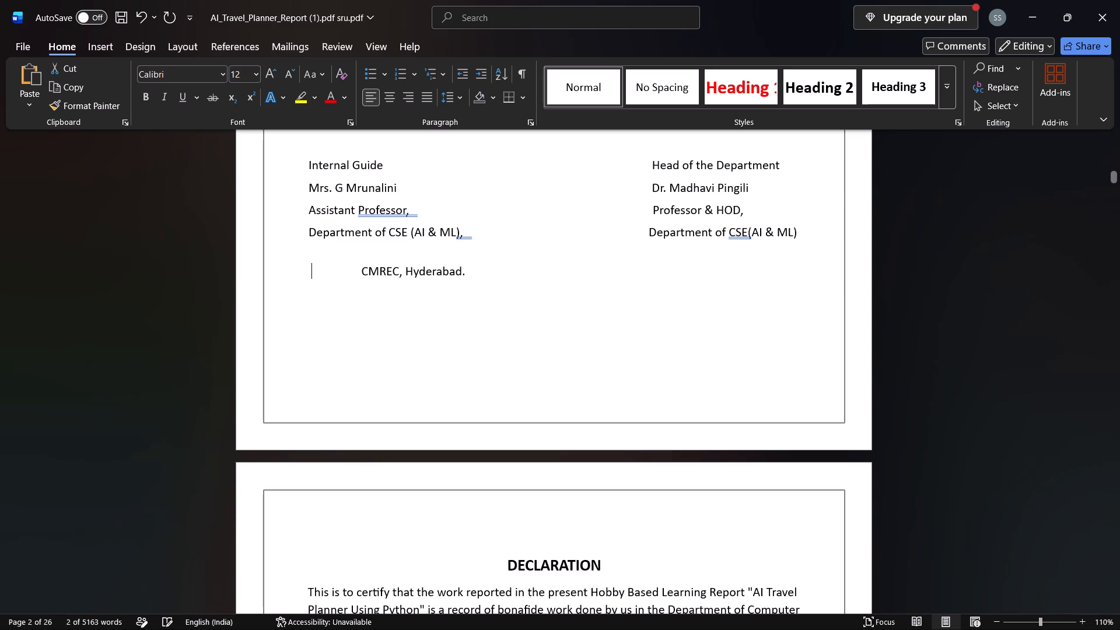
{"action": "left_click", "coordinate": [308, 248]}
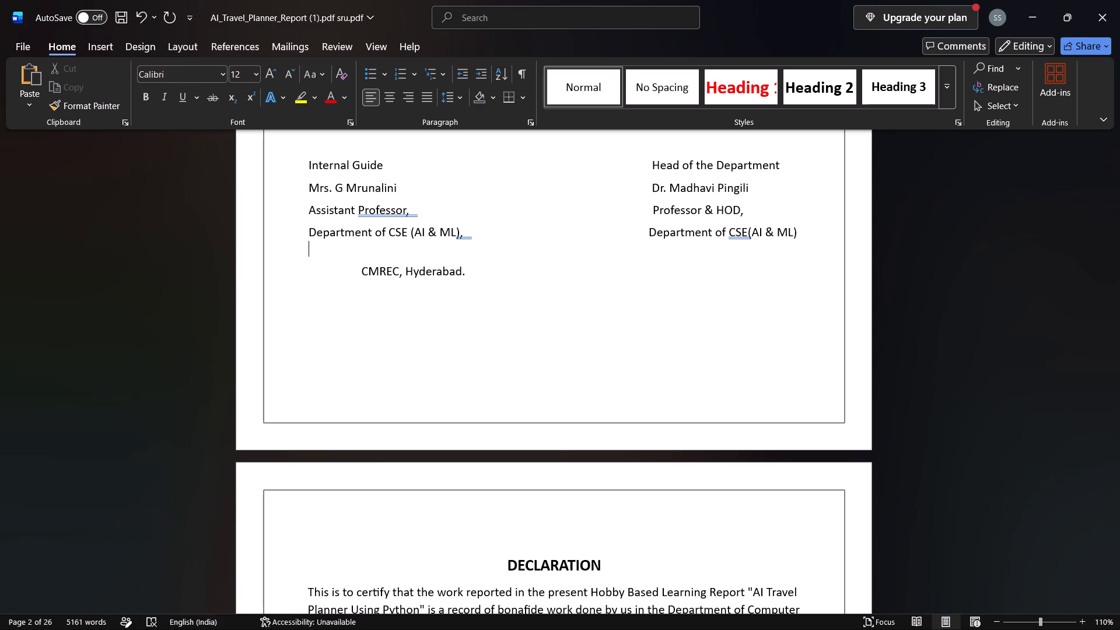
{"action": "key", "text": "ctrl+v"}
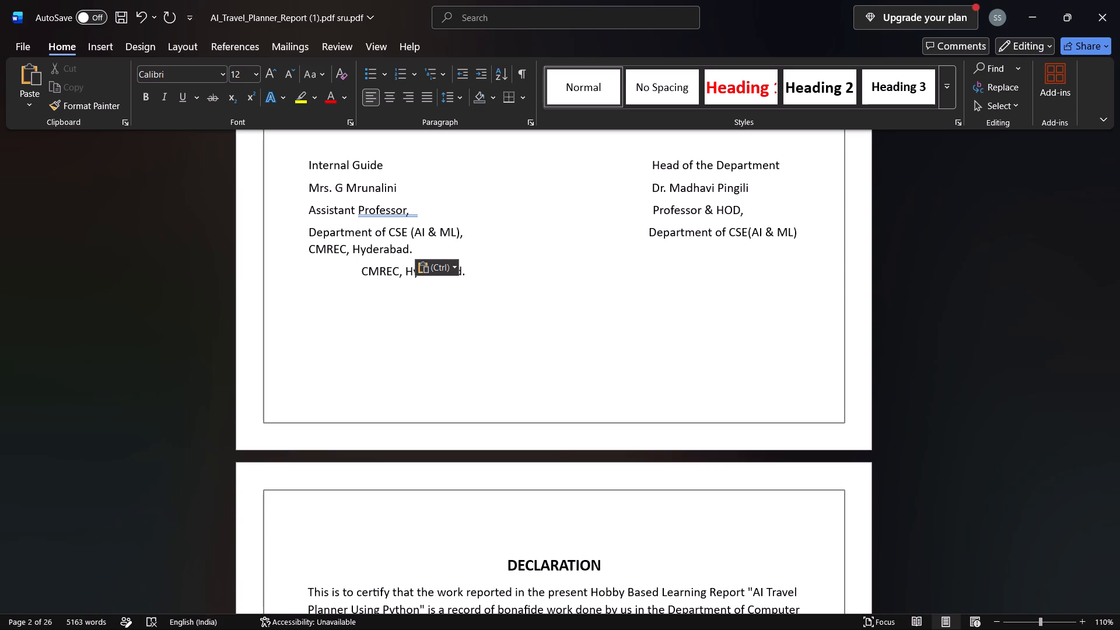
Paste "CMREC, Hyderabad." below "Department of CSE(AI & ML)" in the Head of the Department column.
{"action": "left_click", "coordinate": [657, 247]}
{"action": "key", "text": "ctrl+v"}
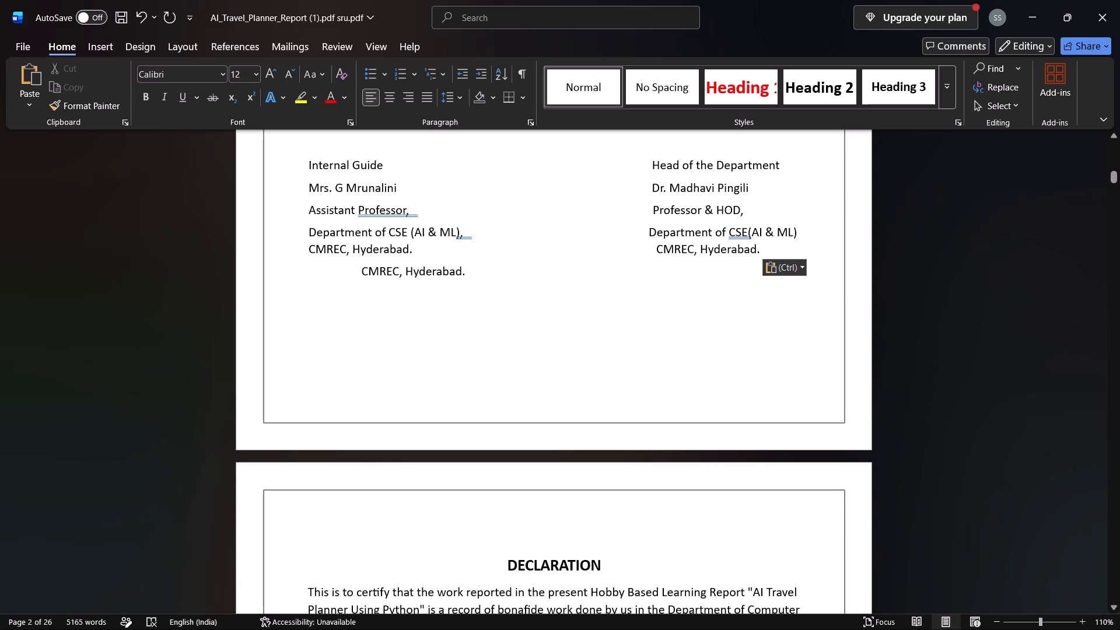
Adjust the spaces before the Head of the Department's "CMREC, Hyderabad." to align it under "Department of CSE(AI & ML)".
{"action": "left_click", "coordinate": [653, 246]}
{"action": "key", "text": "BackSpace"}
{"action": "key", "text": "space"}
{"action": "key", "text": "space"}
{"action": "key", "text": "space"}
{"action": "key", "text": "space"}
{"action": "key", "text": "space"}
{"action": "key", "text": "space"}
{"action": "key", "text": "space"}
{"action": "key", "text": "space"}
{"action": "key", "text": "space"}
{"action": "key", "text": "space"}
{"action": "key", "text": "space"}
{"action": "key", "text": "space"}
{"action": "key", "text": "space"}
{"action": "key", "text": "space"}
{"action": "key", "text": "space"}
{"action": "key", "text": "space"}
{"action": "key", "text": "space"}
{"action": "key", "text": "space"}
{"action": "key", "text": "space"}
{"action": "key", "text": "space"}
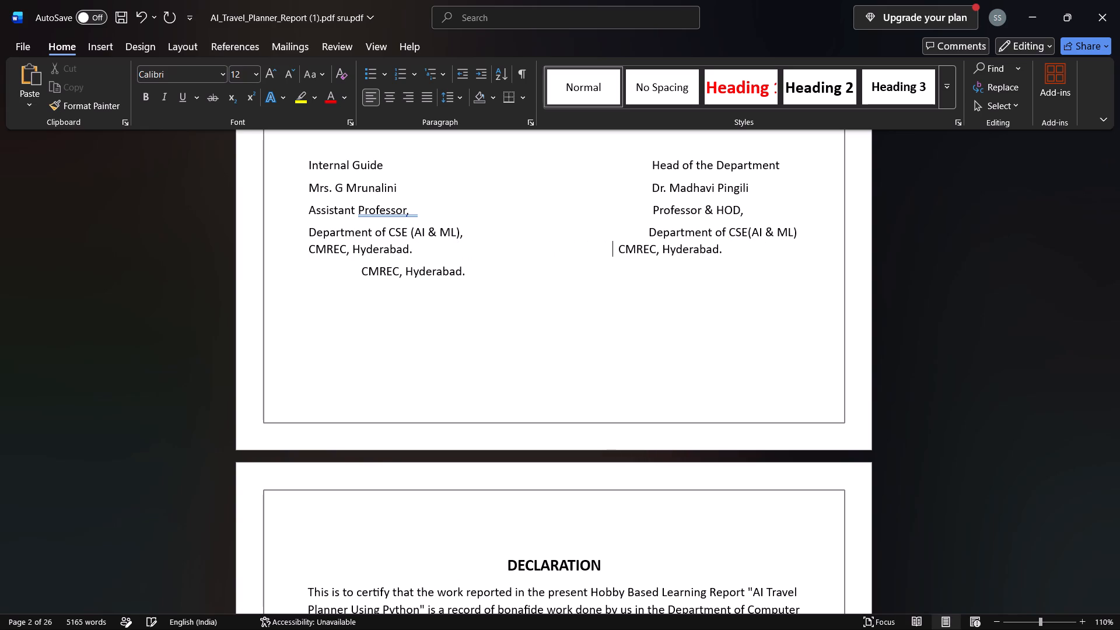
{"action": "key", "text": "space"}
{"action": "key", "text": "space"}
{"action": "key", "text": "space"}
{"action": "key", "text": "space"}
{"action": "key", "text": "space"}
{"action": "key", "text": "space"}
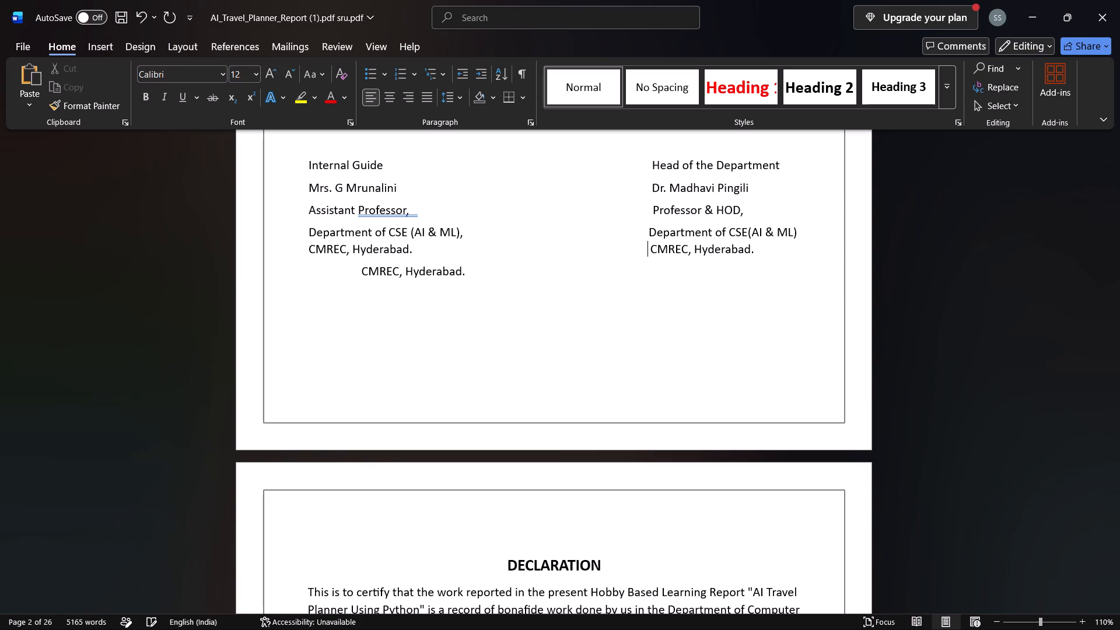
Delete the leftover "CMREC, Hyderabad." line beneath the signature block.
{"action": "left_click_drag", "start_coordinate": [361, 268], "coordinate": [362, 267]}
{"action": "left_click_drag", "start_coordinate": [362, 267], "coordinate": [473, 264]}
{"action": "key", "text": "BackSpace"}
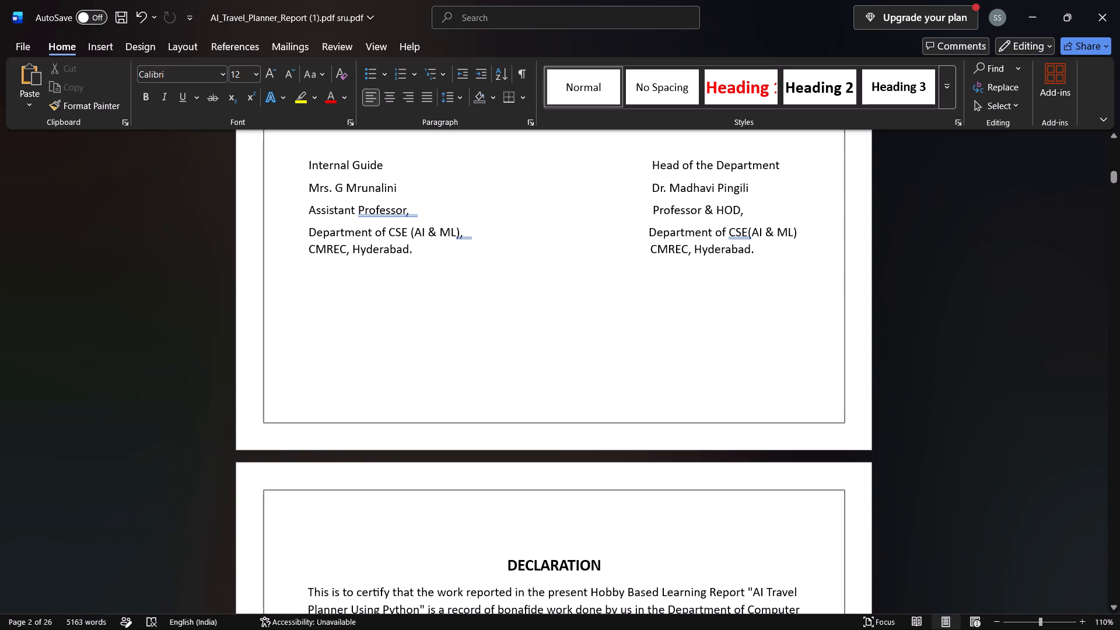
Look over the report's cover, certificate, declaration, acknowledgment and index pages, finishing at the cover page's college logo box.
{"action": "scroll", "coordinate": [547, 232], "scroll_direction": "up", "scroll_amount": 3}
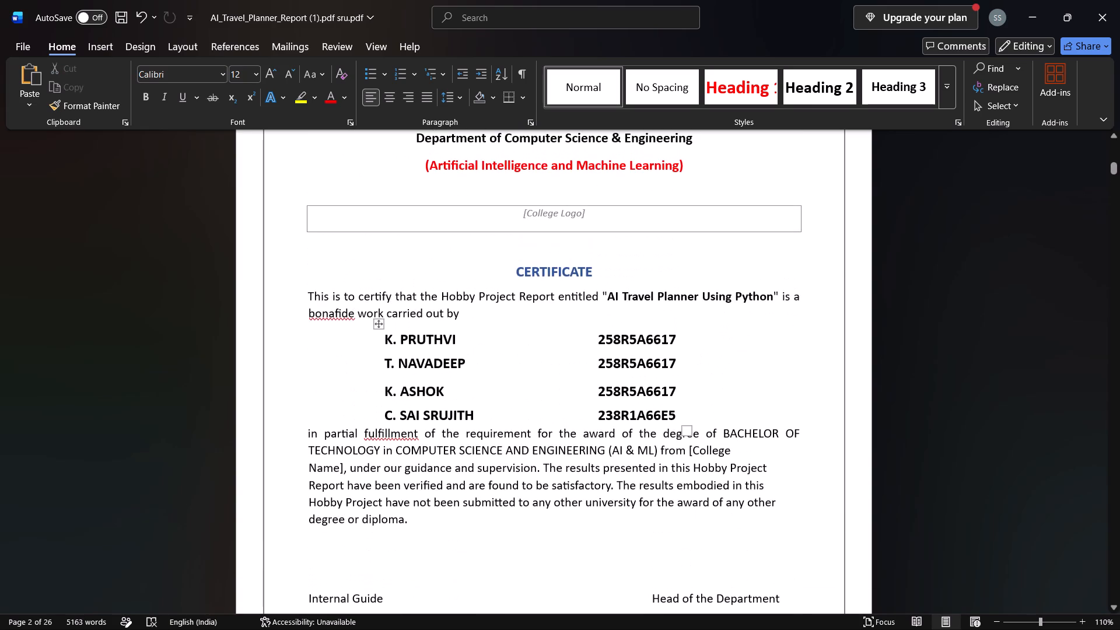
{"action": "scroll", "coordinate": [547, 232], "scroll_direction": "up", "scroll_amount": 12}
{"action": "scroll", "coordinate": [547, 232], "scroll_direction": "down", "scroll_amount": 2}
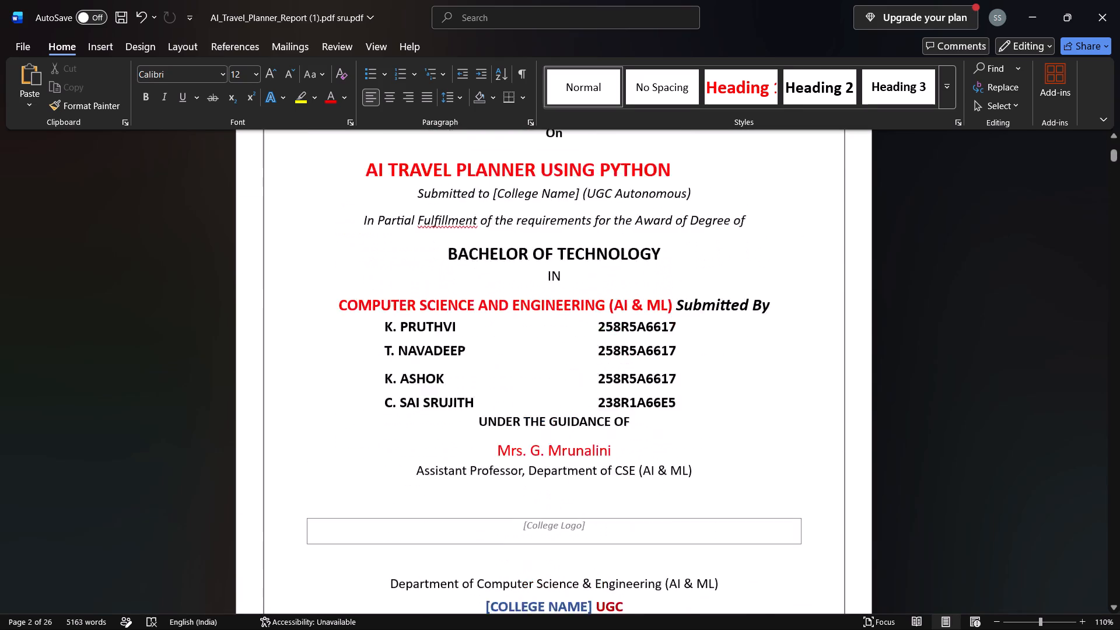
{"action": "scroll", "coordinate": [547, 232], "scroll_direction": "down", "scroll_amount": 3}
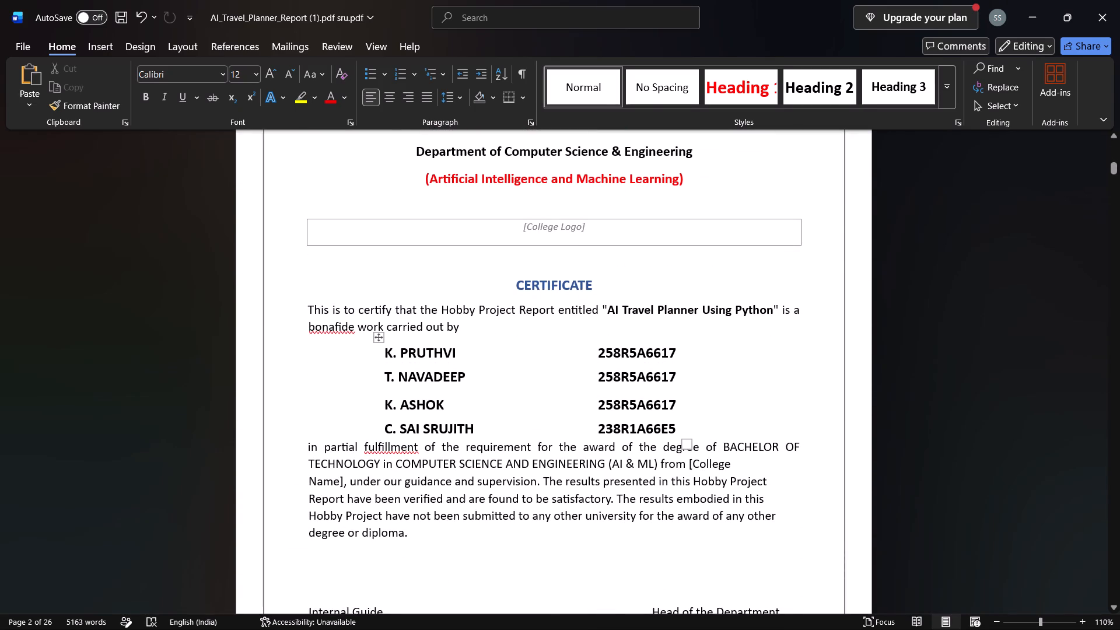
{"action": "scroll", "coordinate": [467, 324], "scroll_direction": "down", "scroll_amount": 2}
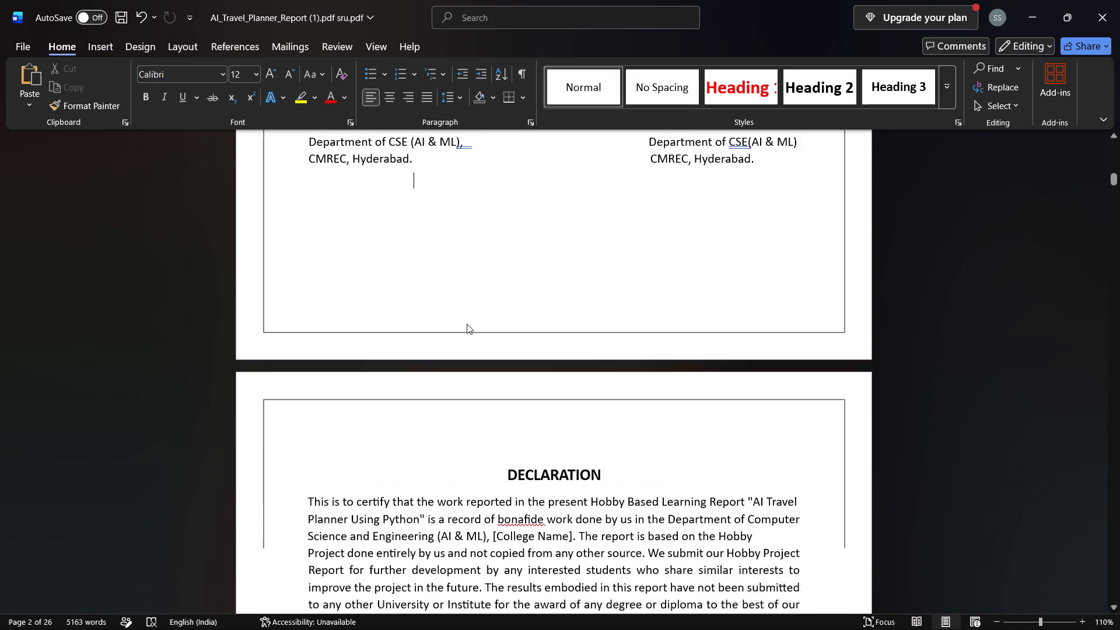
{"action": "scroll", "coordinate": [467, 324], "scroll_direction": "down", "scroll_amount": 3}
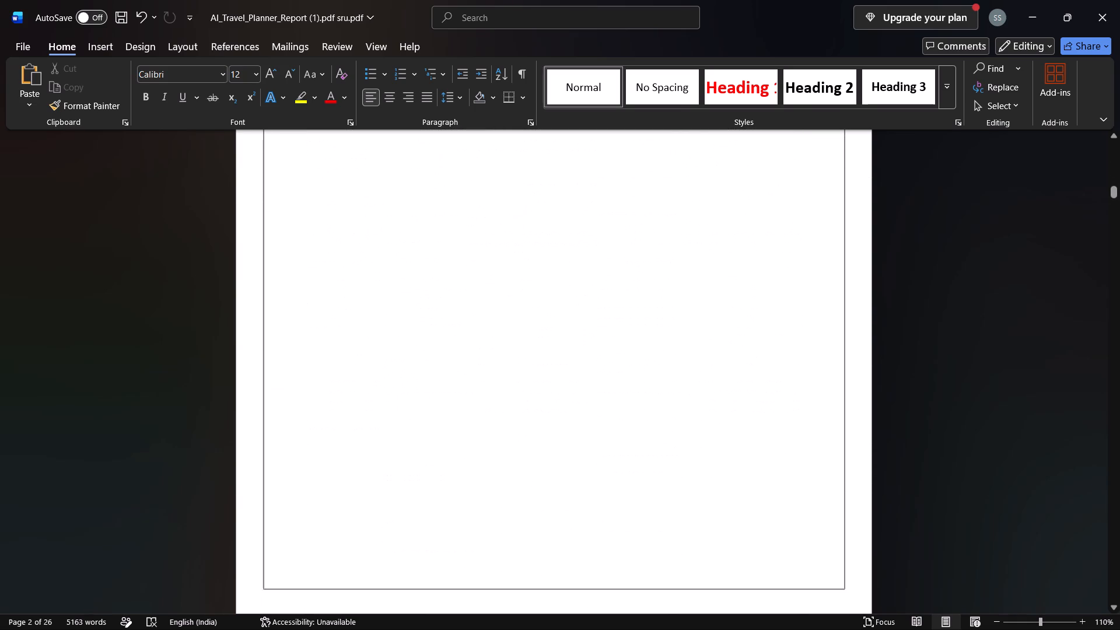
{"action": "scroll", "coordinate": [467, 324], "scroll_direction": "down", "scroll_amount": 4}
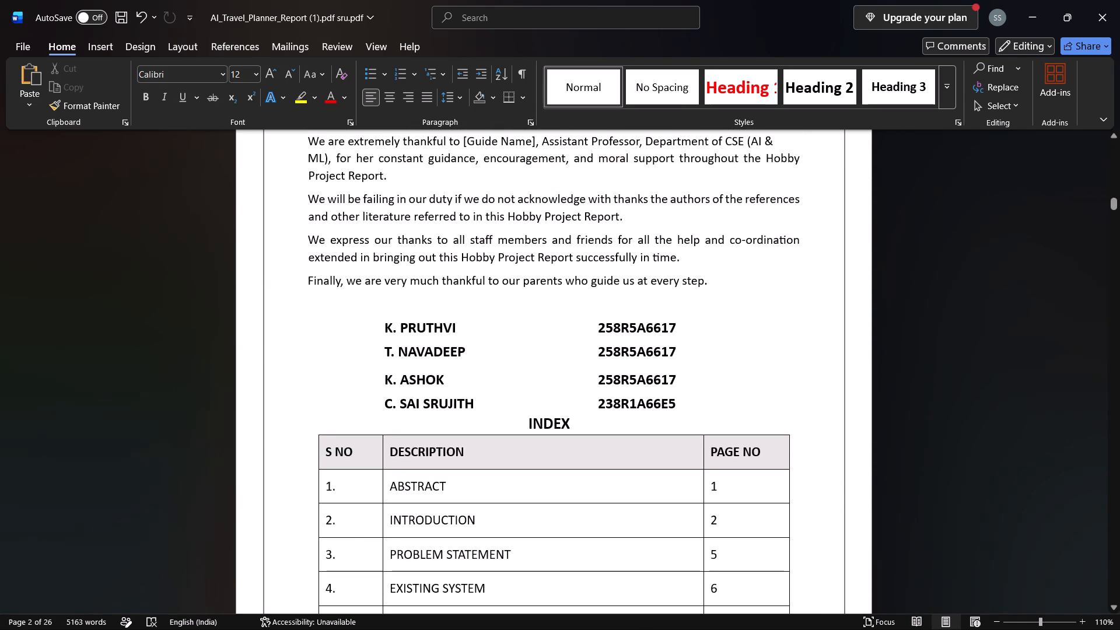
{"action": "scroll", "coordinate": [467, 324], "scroll_direction": "up", "scroll_amount": 4}
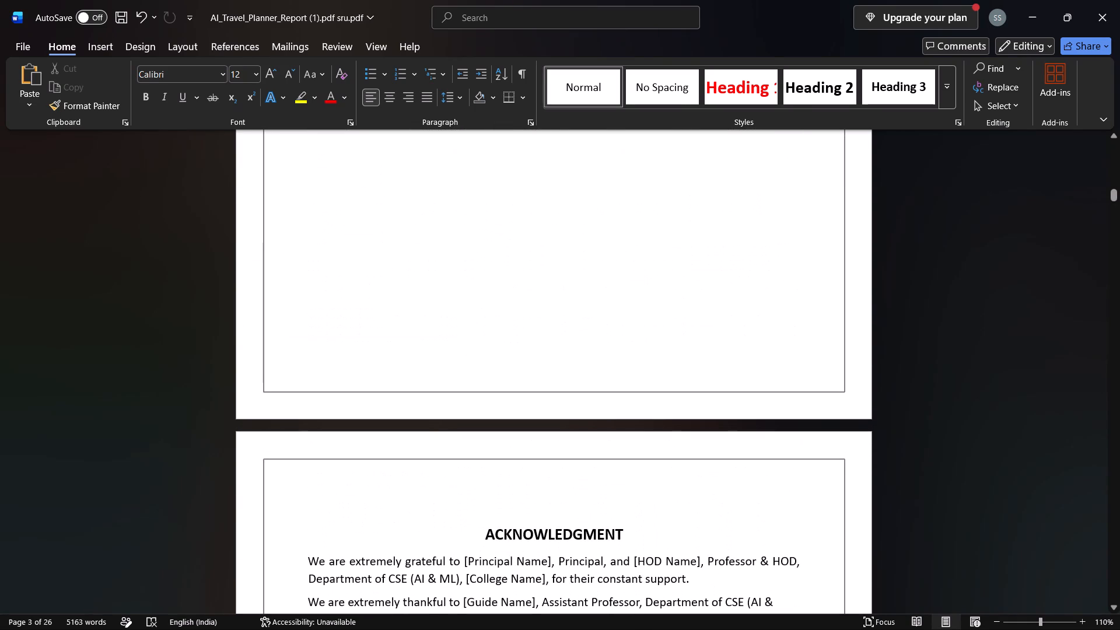
{"action": "scroll", "coordinate": [467, 324], "scroll_direction": "up", "scroll_amount": 3}
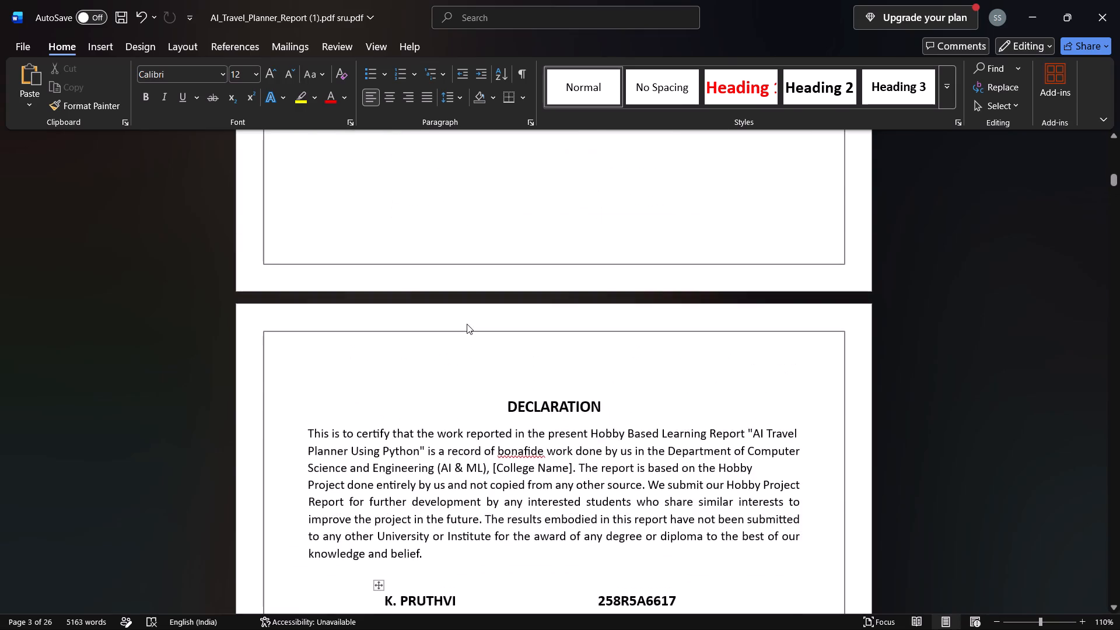
{"action": "scroll", "coordinate": [467, 324], "scroll_direction": "up", "scroll_amount": 4}
{"action": "right_click", "coordinate": [467, 324]}
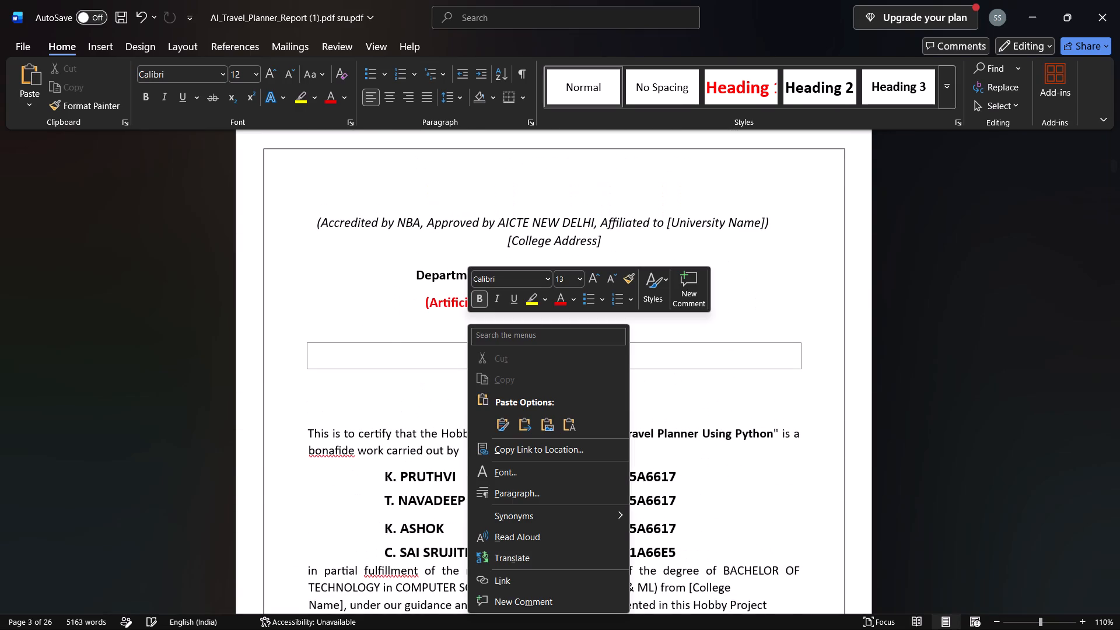
{"action": "left_click", "coordinate": [396, 332]}
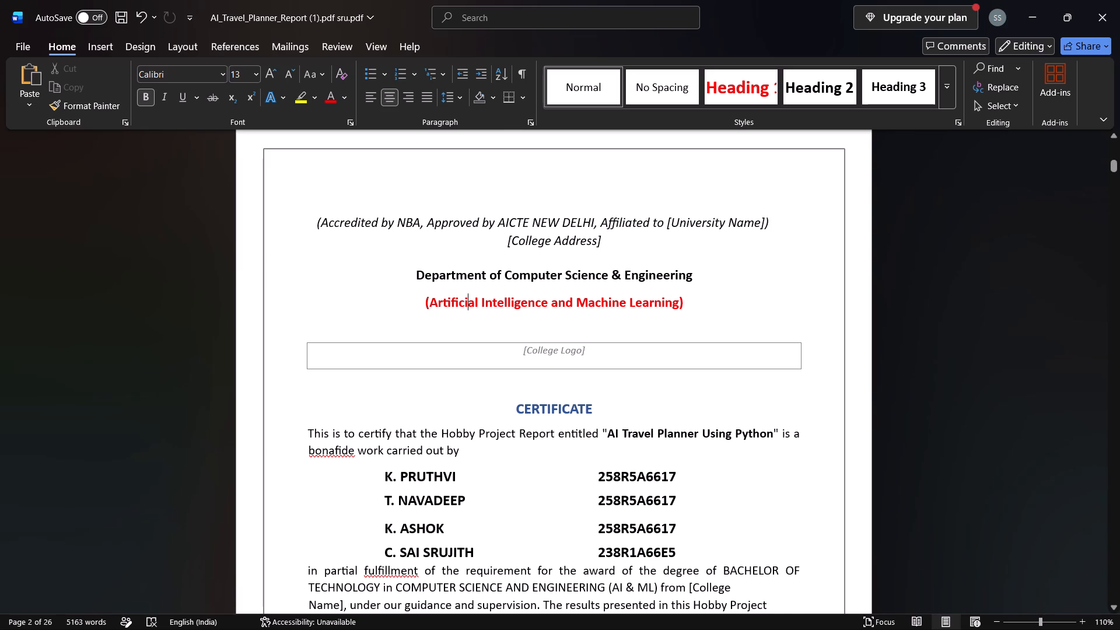
{"action": "scroll", "coordinate": [556, 309], "scroll_direction": "up", "scroll_amount": 3}
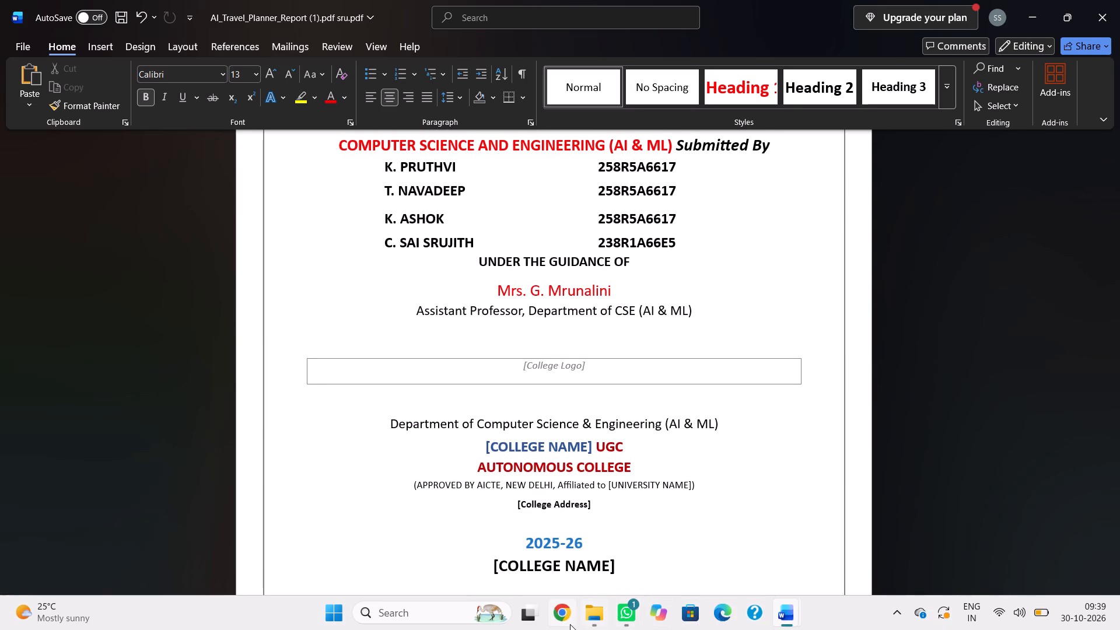
Switch to Chrome with an existing profile and search Google for "cmrec logo".
{"action": "left_click", "coordinate": [567, 624]}
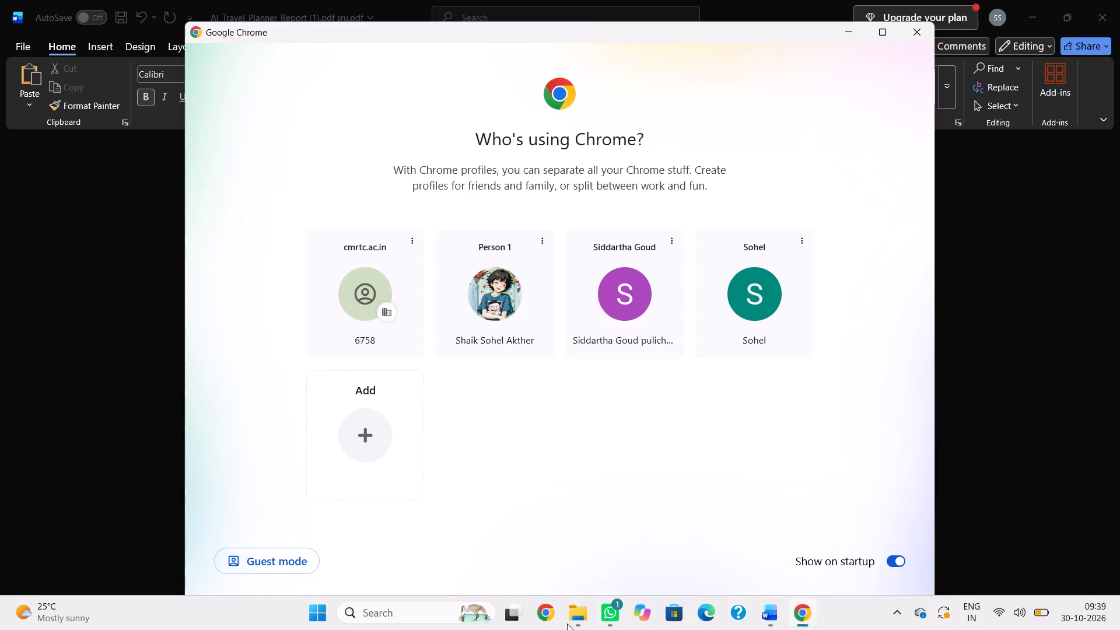
{"action": "left_click", "coordinate": [636, 301]}
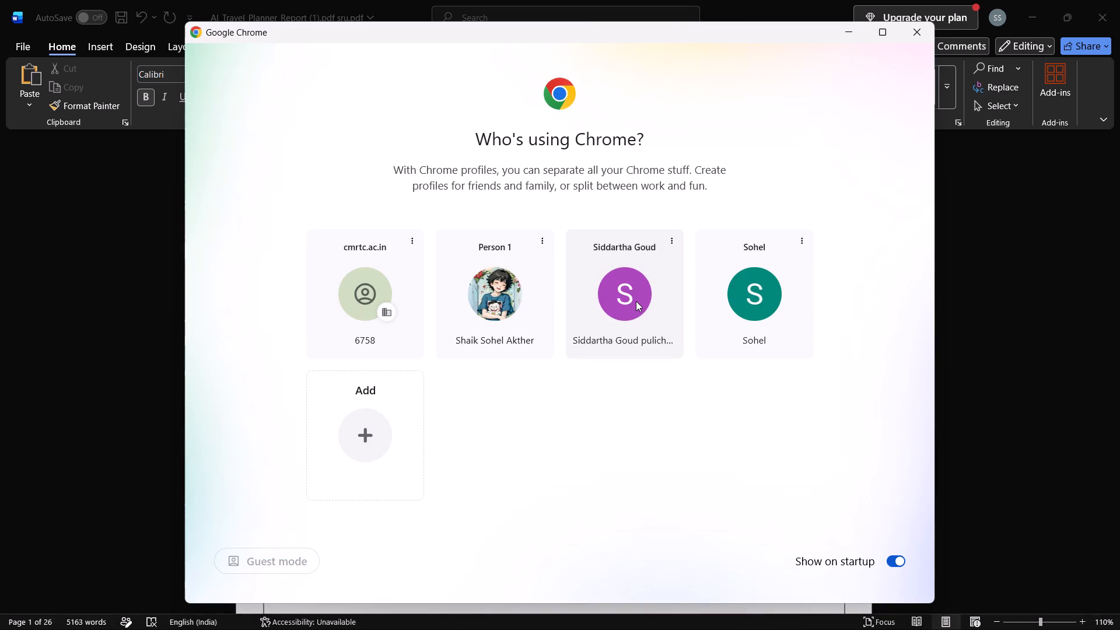
{"action": "left_click", "coordinate": [337, 44]}
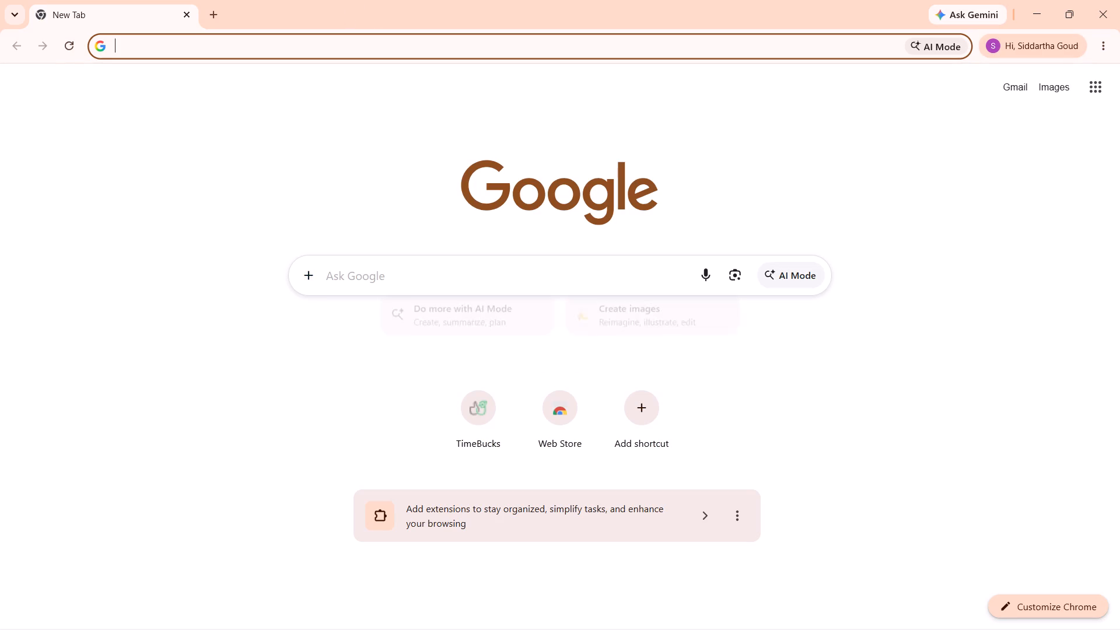
{"action": "type", "text": "cmrec logo"}
{"action": "key", "text": "Return"}
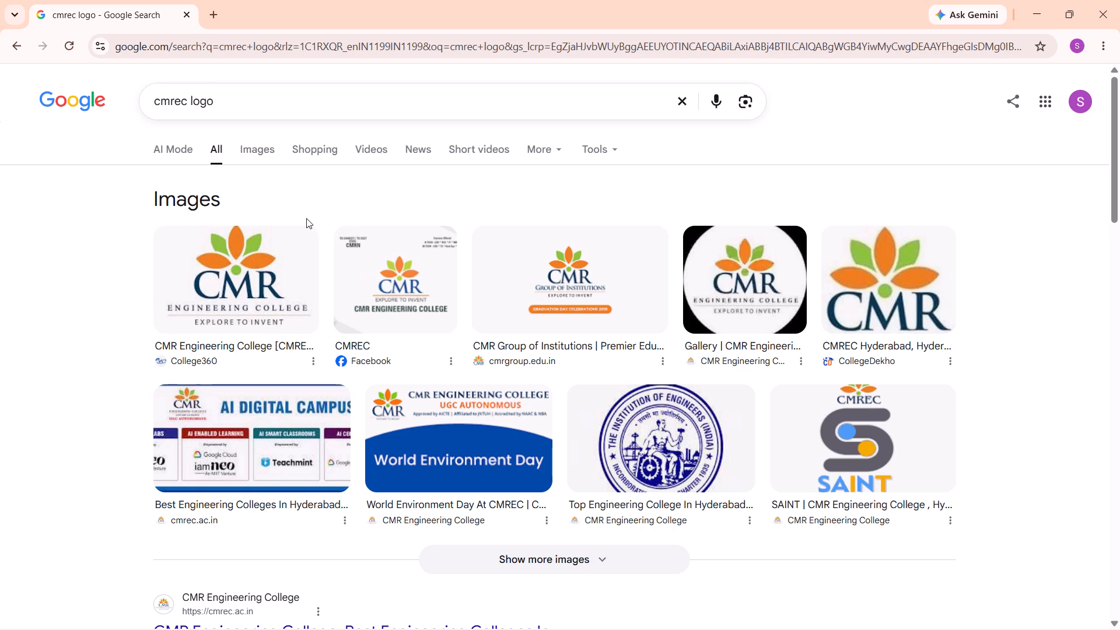
Open the College360 image result showing the CMR Engineering College logo and copy the image.
{"action": "left_click", "coordinate": [257, 253]}
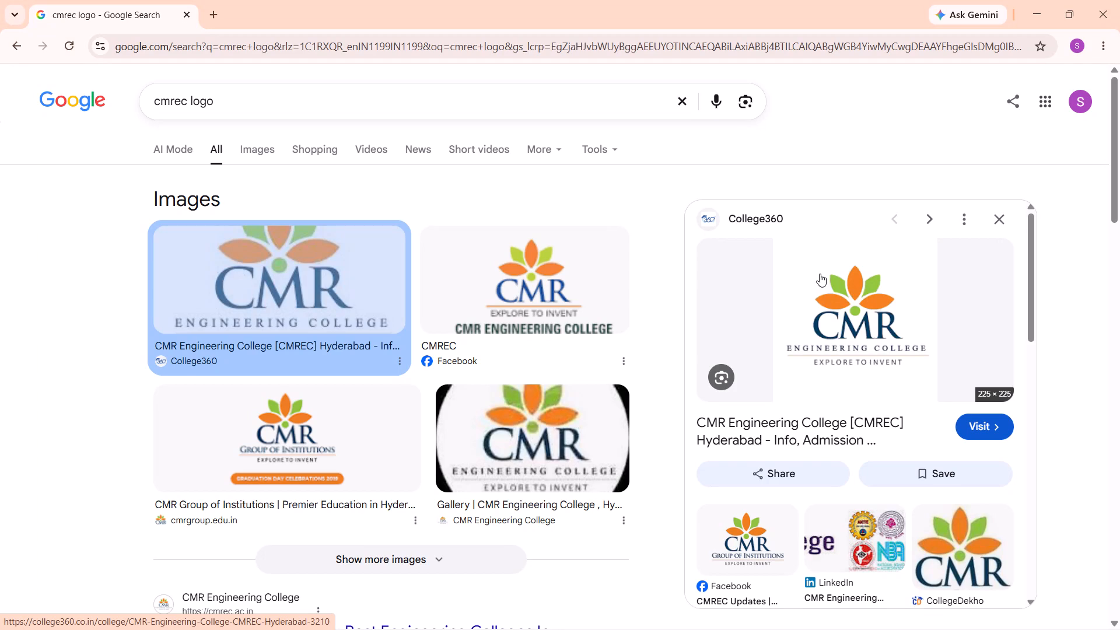
{"action": "left_click", "coordinate": [815, 254]}
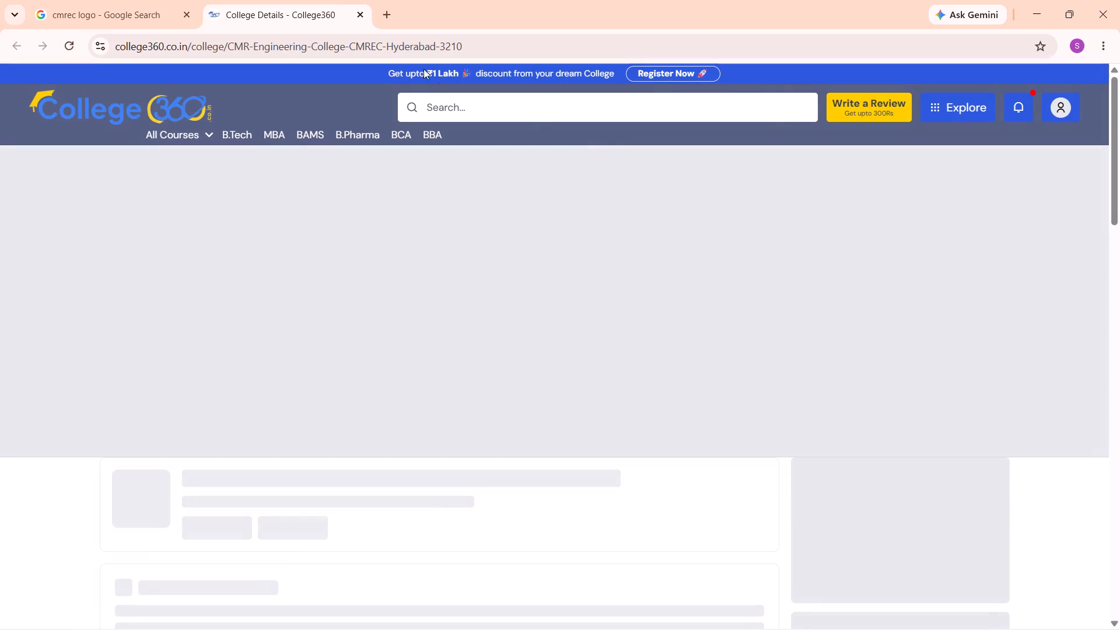
{"action": "left_click", "coordinate": [361, 12]}
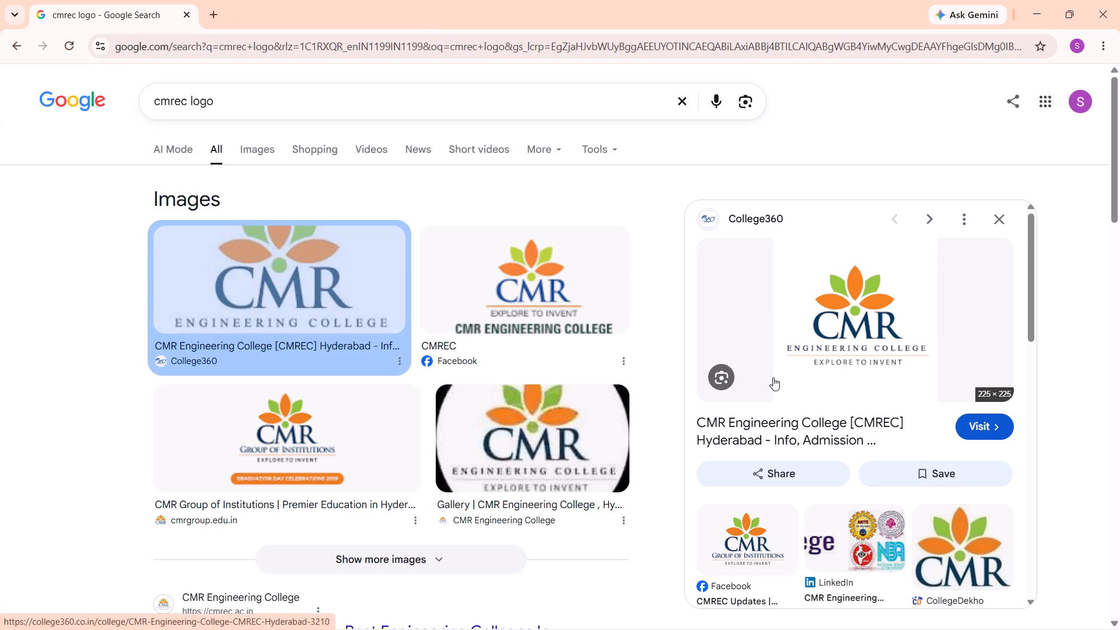
{"action": "right_click", "coordinate": [850, 359]}
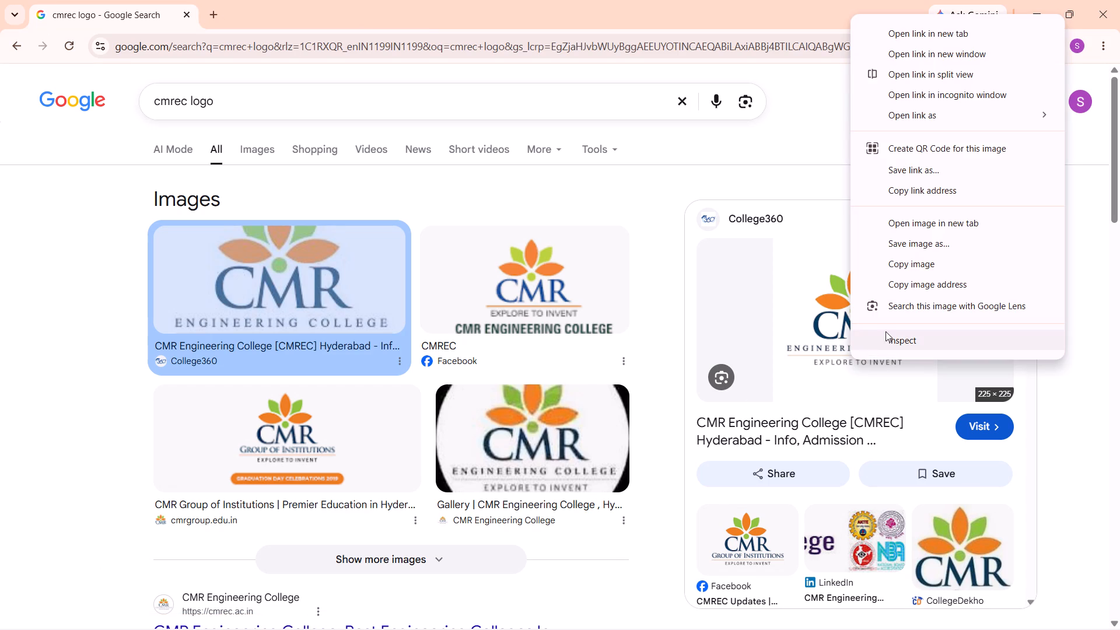
{"action": "left_click", "coordinate": [911, 268]}
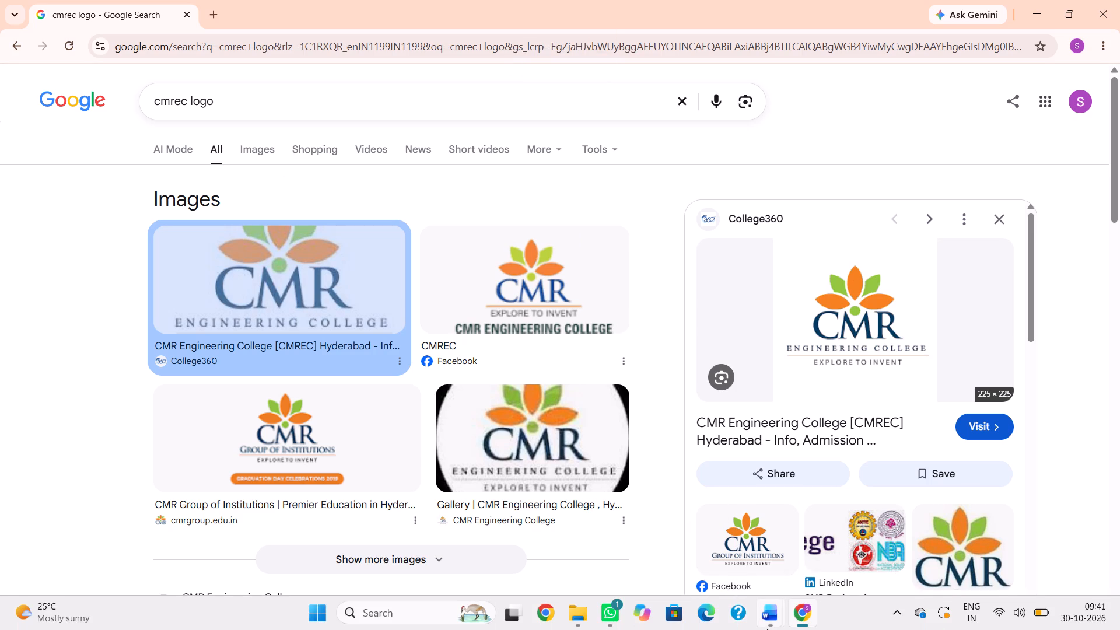
Switch back to the AI Travel Planner report in Word and paste the logo into the cover page's [College Logo] box.
{"action": "left_click", "coordinate": [767, 614]}
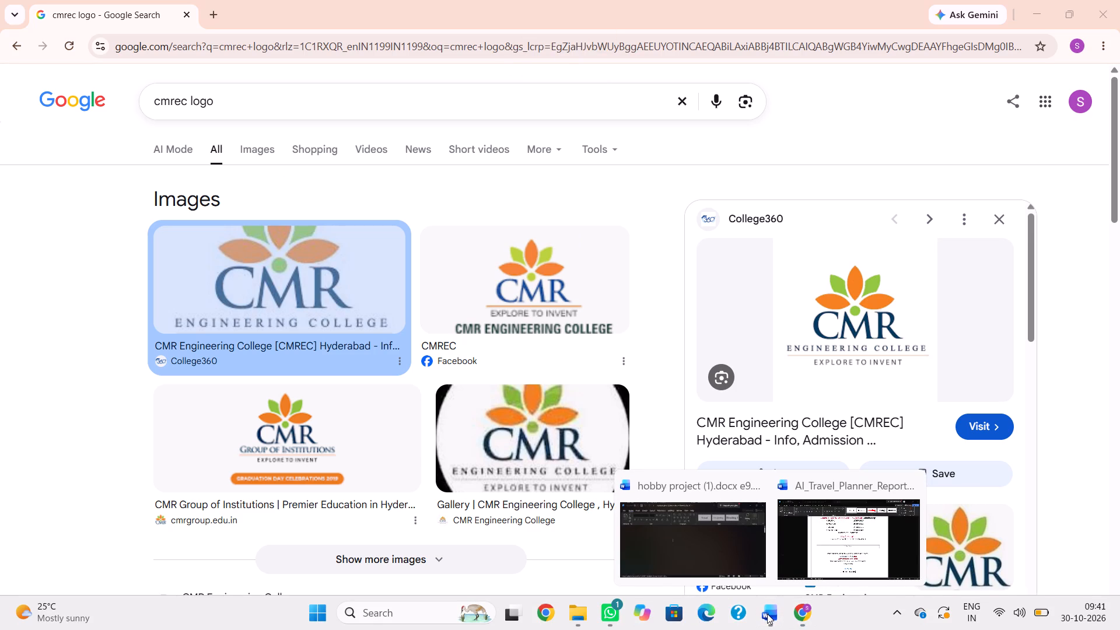
{"action": "left_click", "coordinate": [846, 549]}
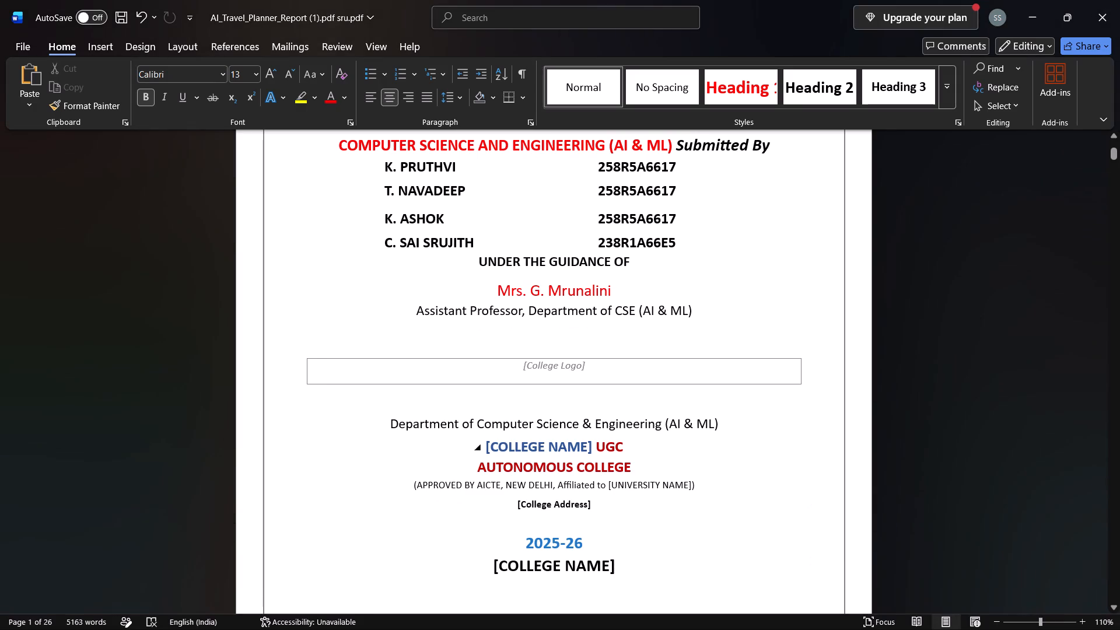
{"action": "left_click", "coordinate": [521, 367]}
{"action": "key", "text": "ctrl+v"}
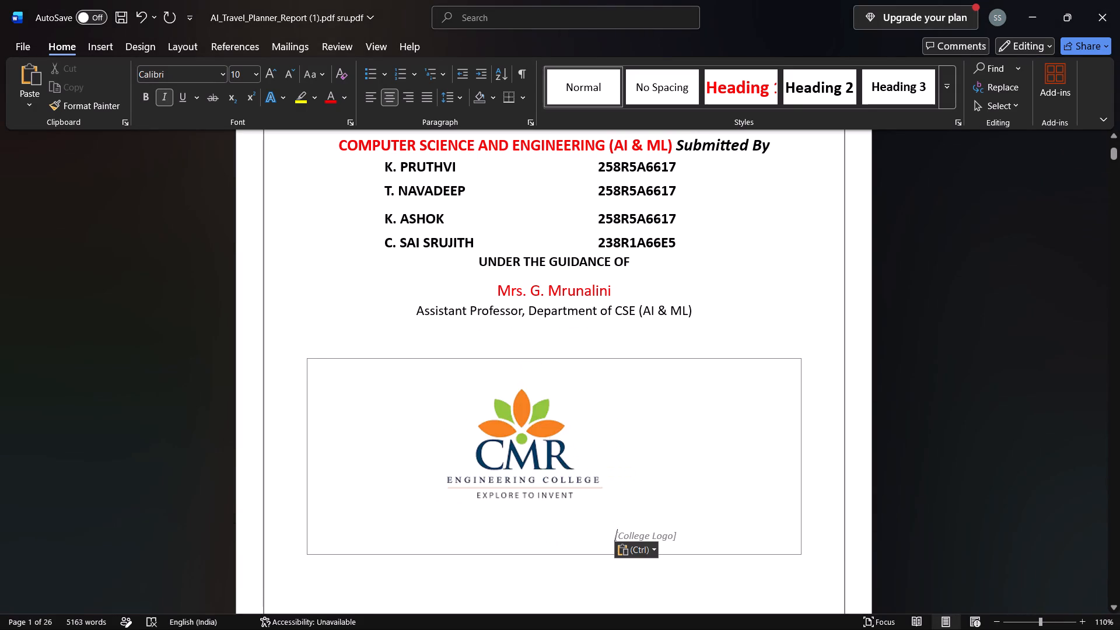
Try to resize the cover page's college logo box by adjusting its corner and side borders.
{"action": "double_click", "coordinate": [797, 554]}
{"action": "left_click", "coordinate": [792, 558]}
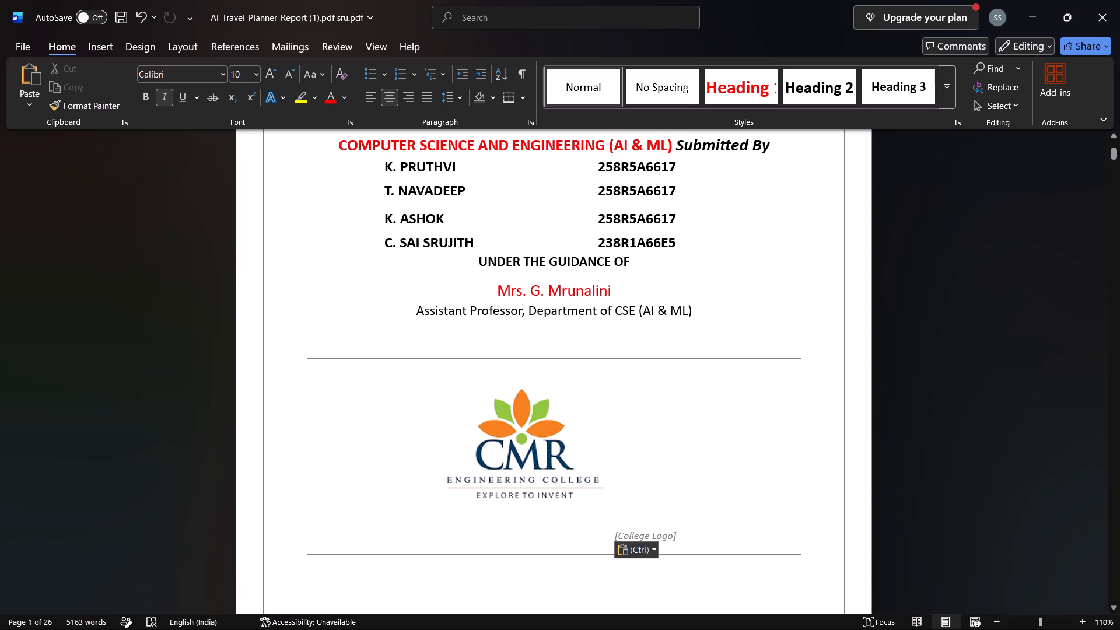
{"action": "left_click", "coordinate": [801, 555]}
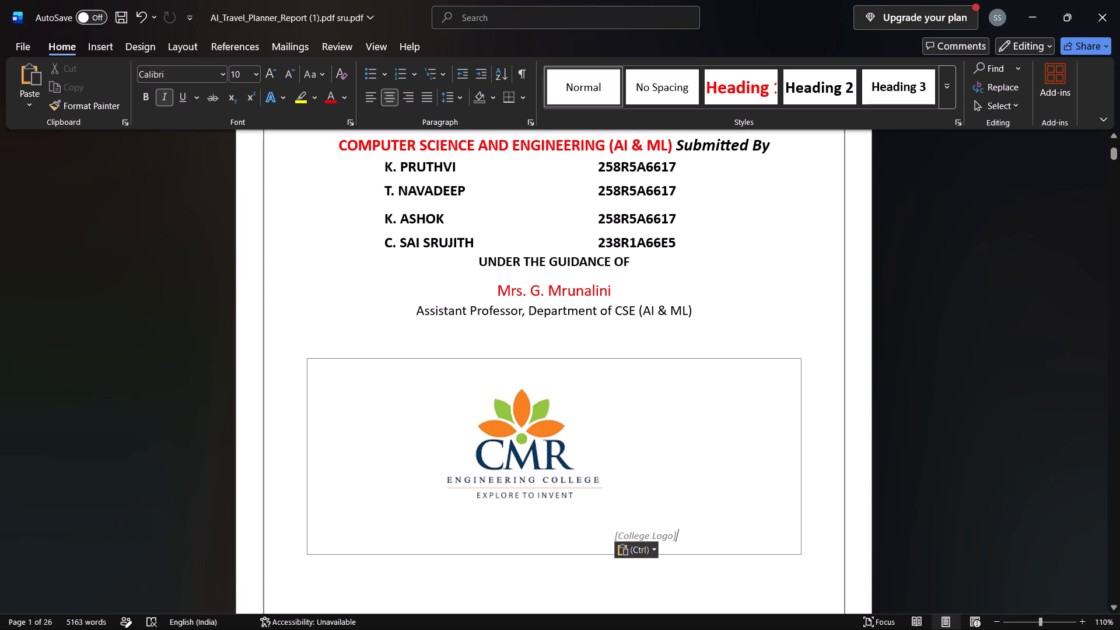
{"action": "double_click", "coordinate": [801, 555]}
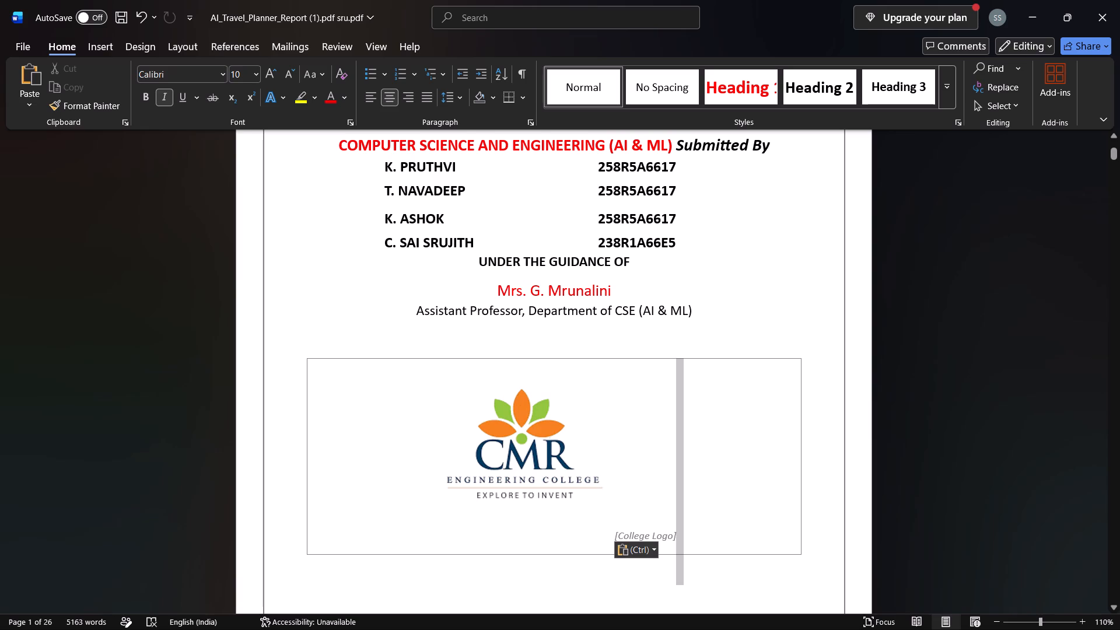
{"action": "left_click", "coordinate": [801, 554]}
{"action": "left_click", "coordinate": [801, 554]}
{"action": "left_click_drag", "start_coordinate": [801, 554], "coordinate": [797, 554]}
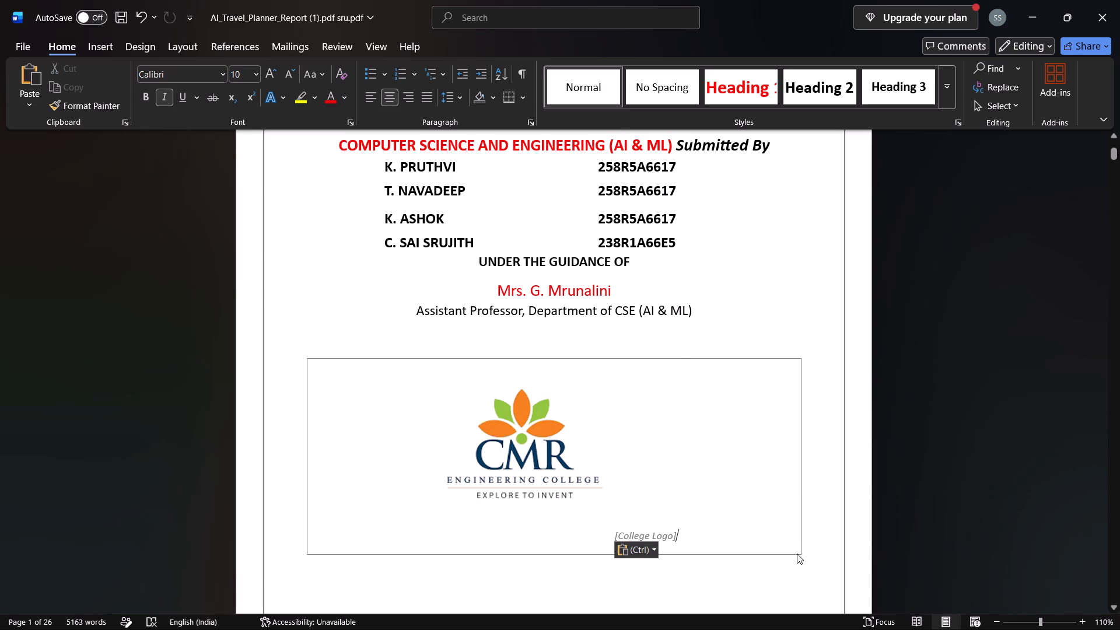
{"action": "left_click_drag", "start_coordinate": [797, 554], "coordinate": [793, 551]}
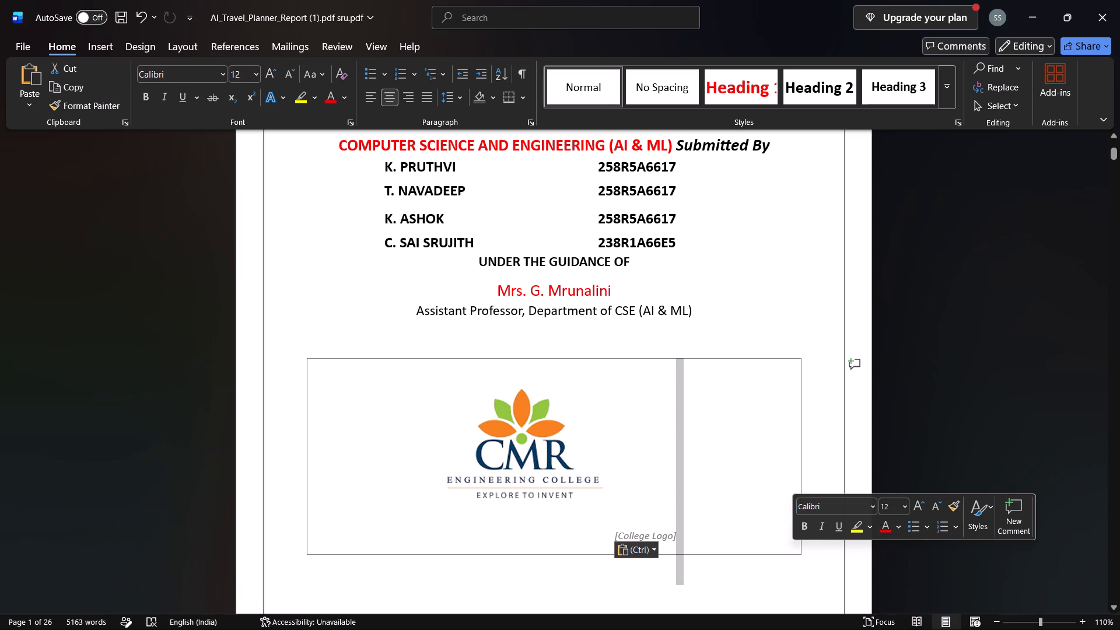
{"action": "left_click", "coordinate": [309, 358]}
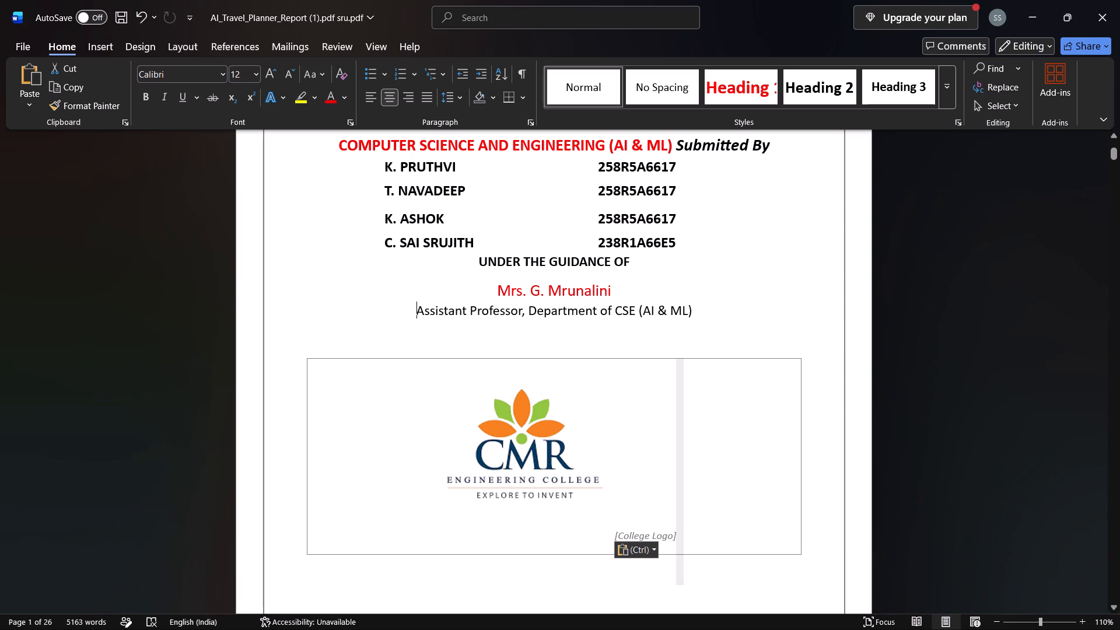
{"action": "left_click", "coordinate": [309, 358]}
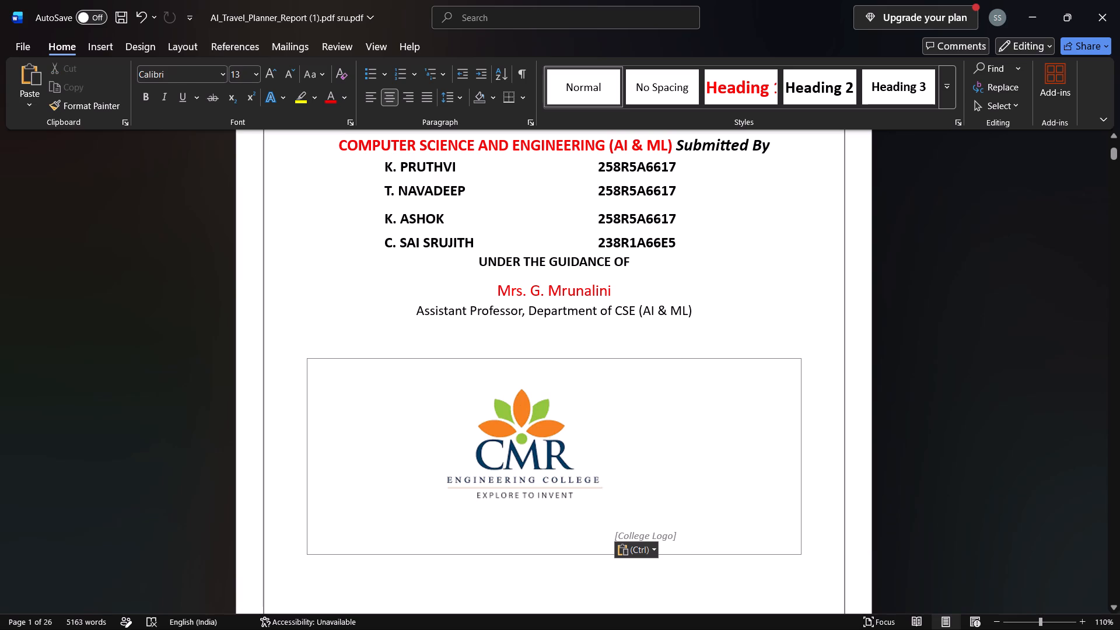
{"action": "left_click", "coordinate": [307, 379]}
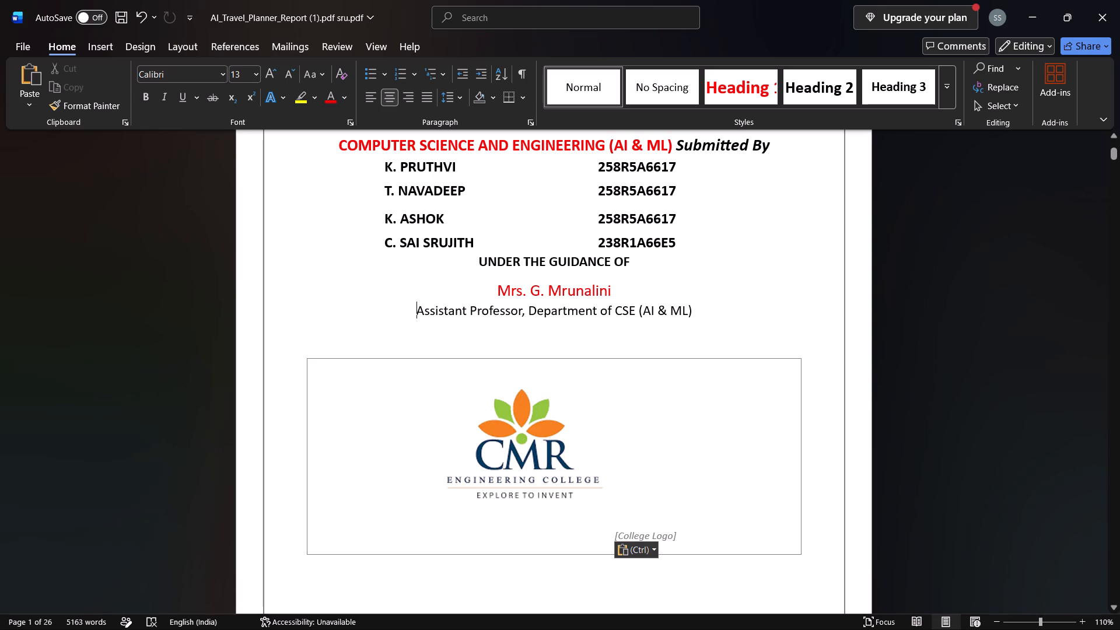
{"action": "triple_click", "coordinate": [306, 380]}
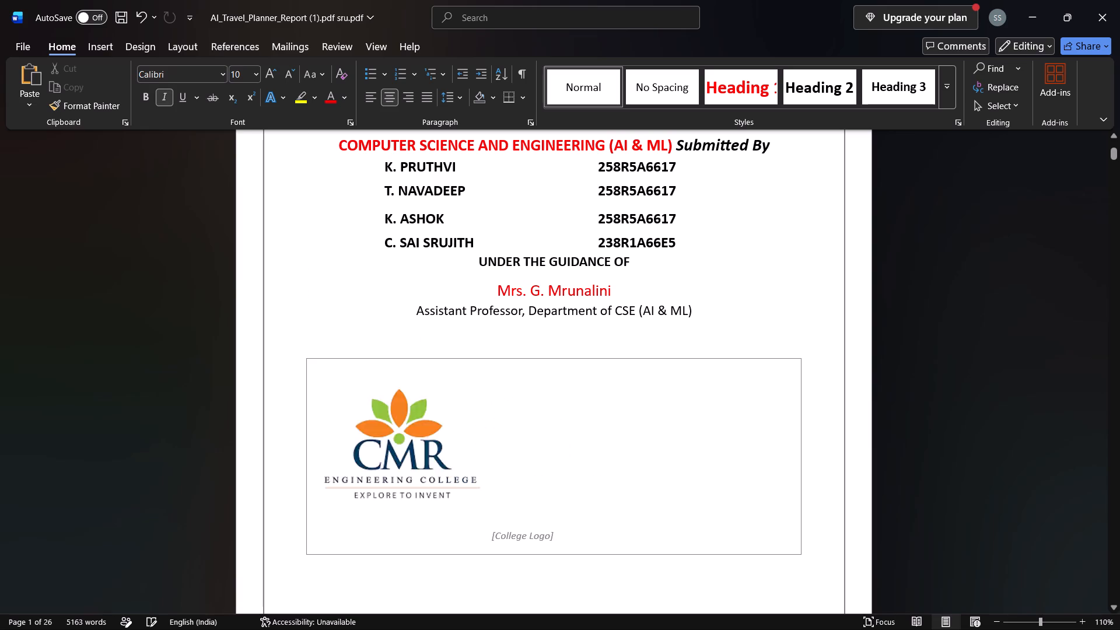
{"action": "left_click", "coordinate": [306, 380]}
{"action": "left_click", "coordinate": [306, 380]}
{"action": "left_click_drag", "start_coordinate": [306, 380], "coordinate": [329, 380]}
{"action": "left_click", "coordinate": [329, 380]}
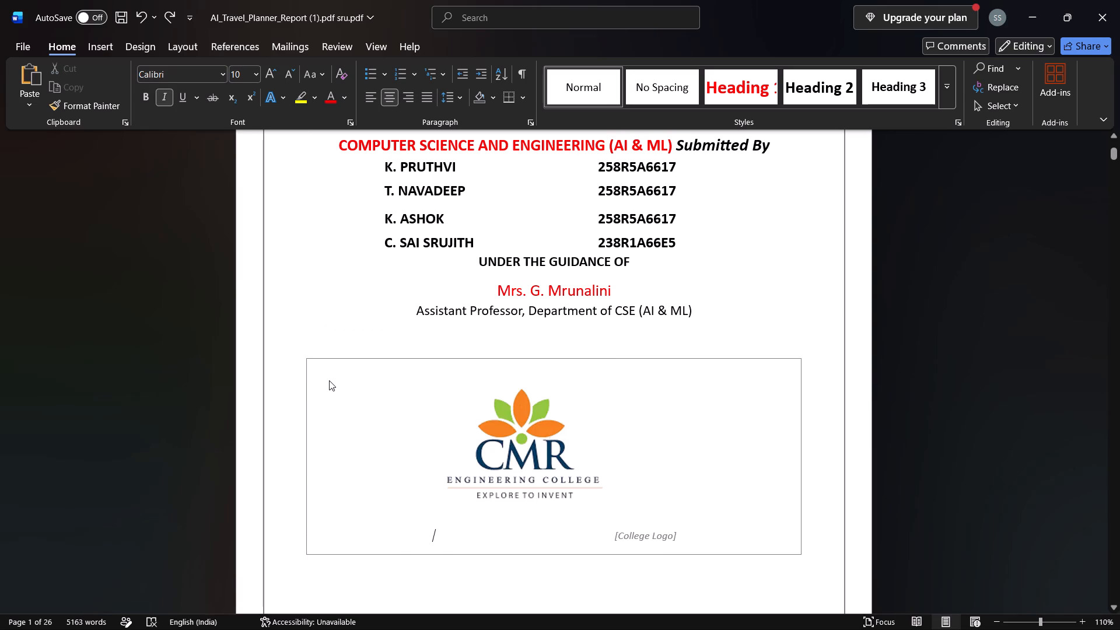
Look over the report's front pages, from the cover through the certificate, declaration, acknowledgment and index, to check the layout around the logo.
{"action": "scroll", "coordinate": [707, 498], "scroll_direction": "down", "scroll_amount": 1, "text": "ctrl"}
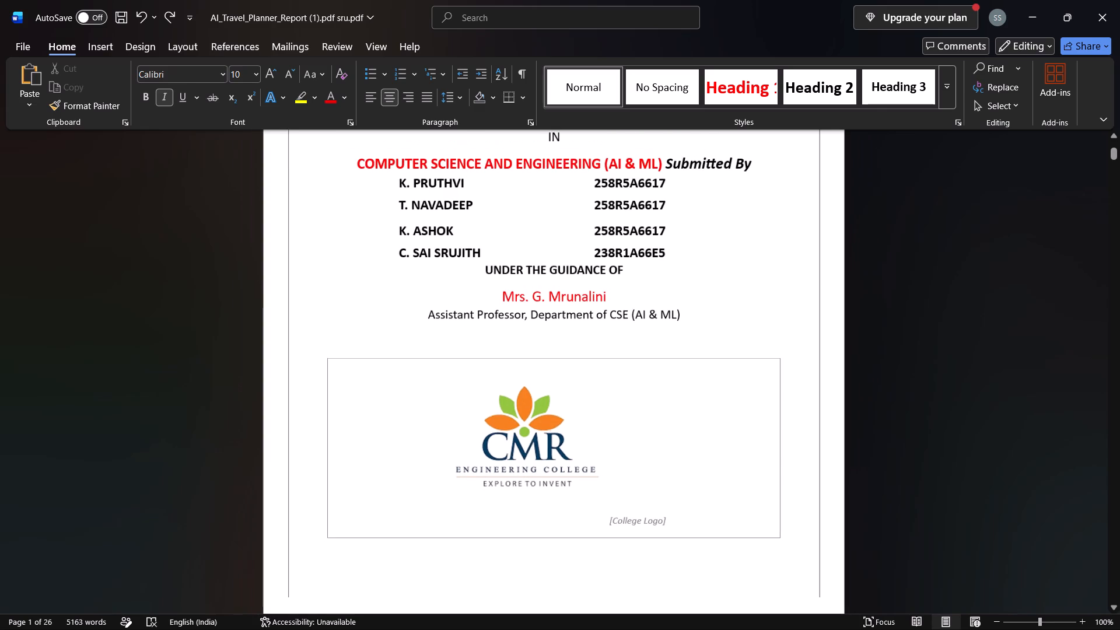
{"action": "scroll", "coordinate": [707, 498], "scroll_direction": "down", "scroll_amount": 1, "text": "ctrl"}
{"action": "scroll", "coordinate": [707, 498], "scroll_direction": "down", "scroll_amount": 2}
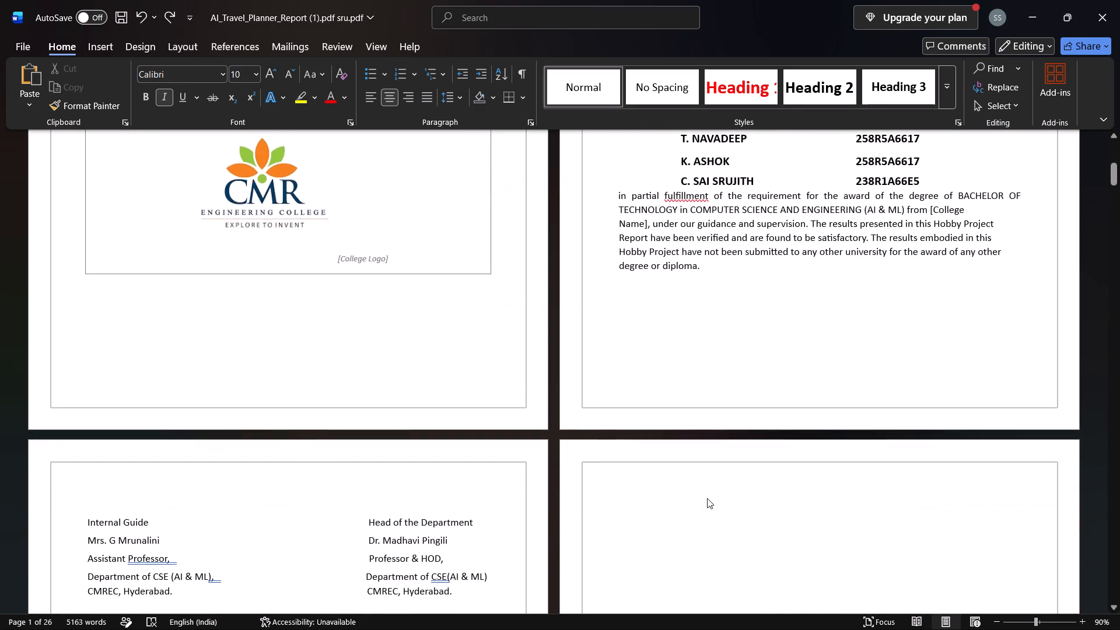
{"action": "scroll", "coordinate": [707, 498], "scroll_direction": "down", "scroll_amount": 4, "text": "ctrl"}
{"action": "scroll", "coordinate": [523, 395], "scroll_direction": "up", "scroll_amount": 1}
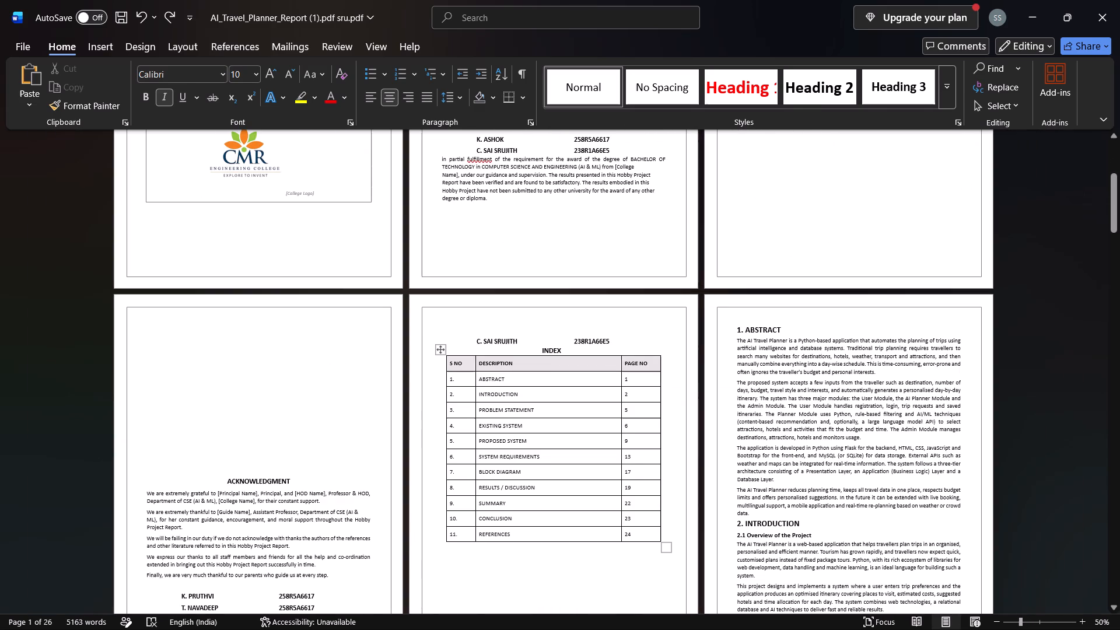
{"action": "scroll", "coordinate": [523, 395], "scroll_direction": "up", "scroll_amount": 3}
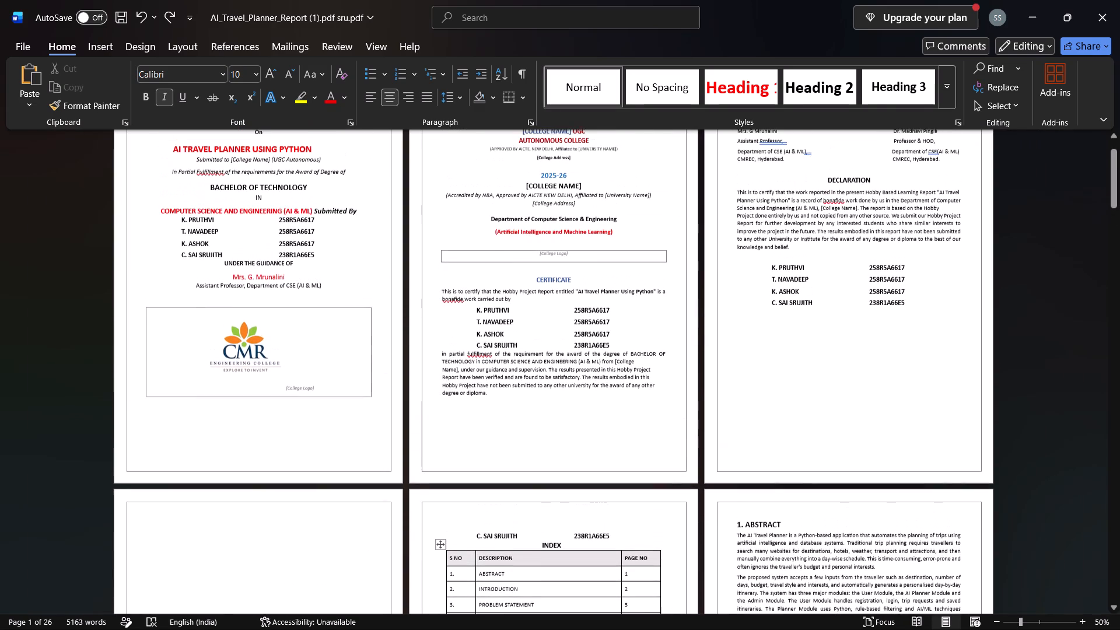
{"action": "scroll", "coordinate": [523, 395], "scroll_direction": "up", "scroll_amount": 1}
{"action": "scroll", "coordinate": [523, 395], "scroll_direction": "down", "scroll_amount": 1, "text": "ctrl"}
{"action": "scroll", "coordinate": [523, 395], "scroll_direction": "up", "scroll_amount": 1, "text": "ctrl"}
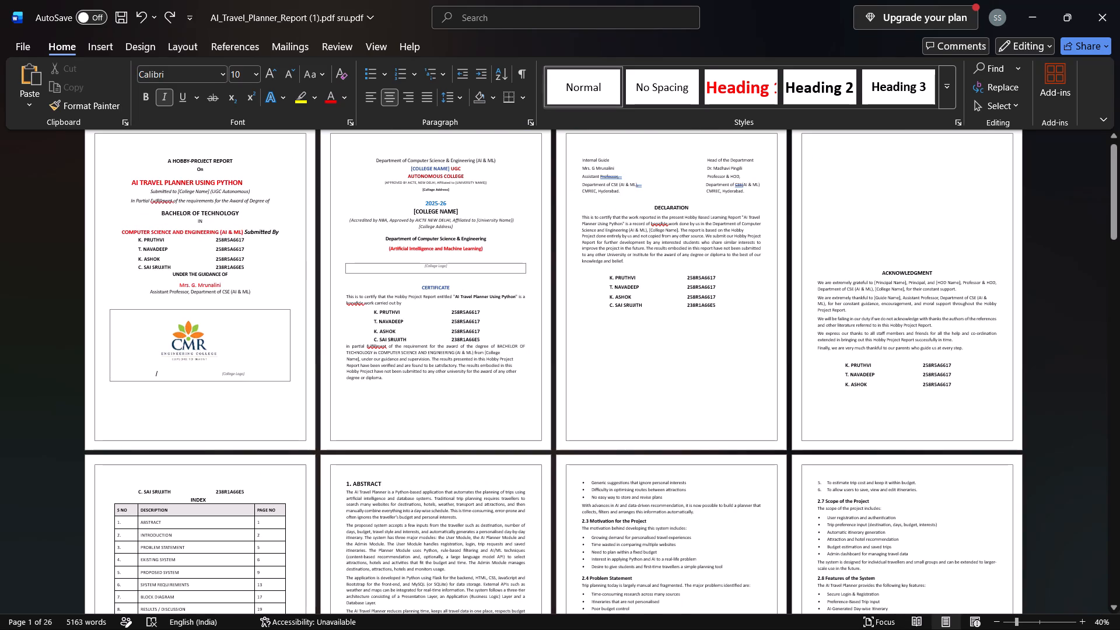
{"action": "scroll", "coordinate": [523, 395], "scroll_direction": "down", "scroll_amount": 1}
{"action": "scroll", "coordinate": [523, 395], "scroll_direction": "up", "scroll_amount": 1}
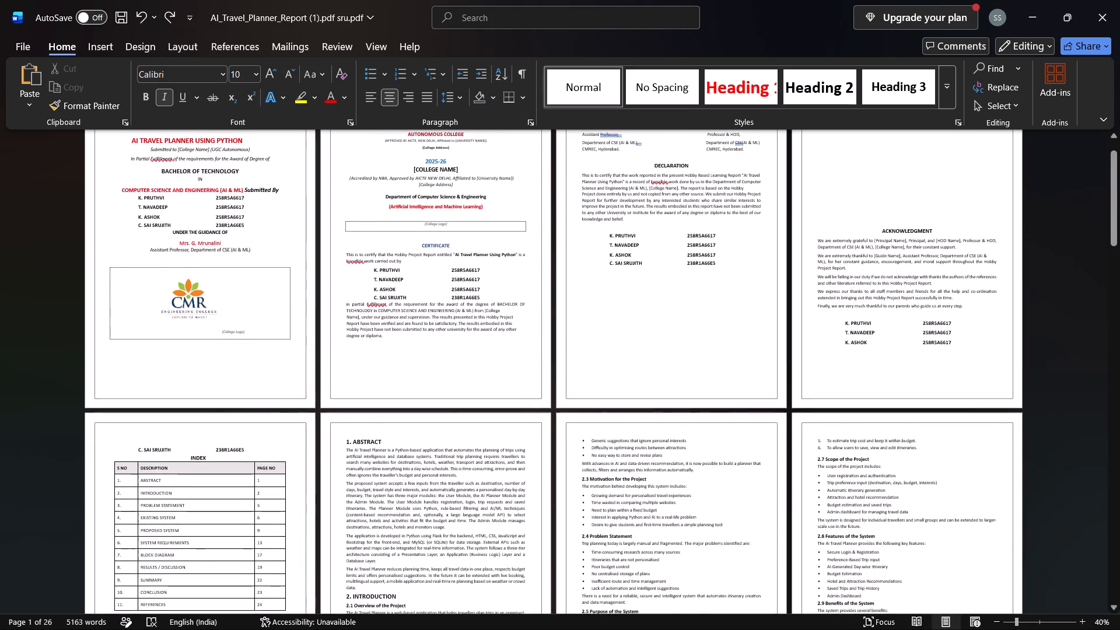
{"action": "scroll", "coordinate": [523, 395], "scroll_direction": "up", "scroll_amount": 3}
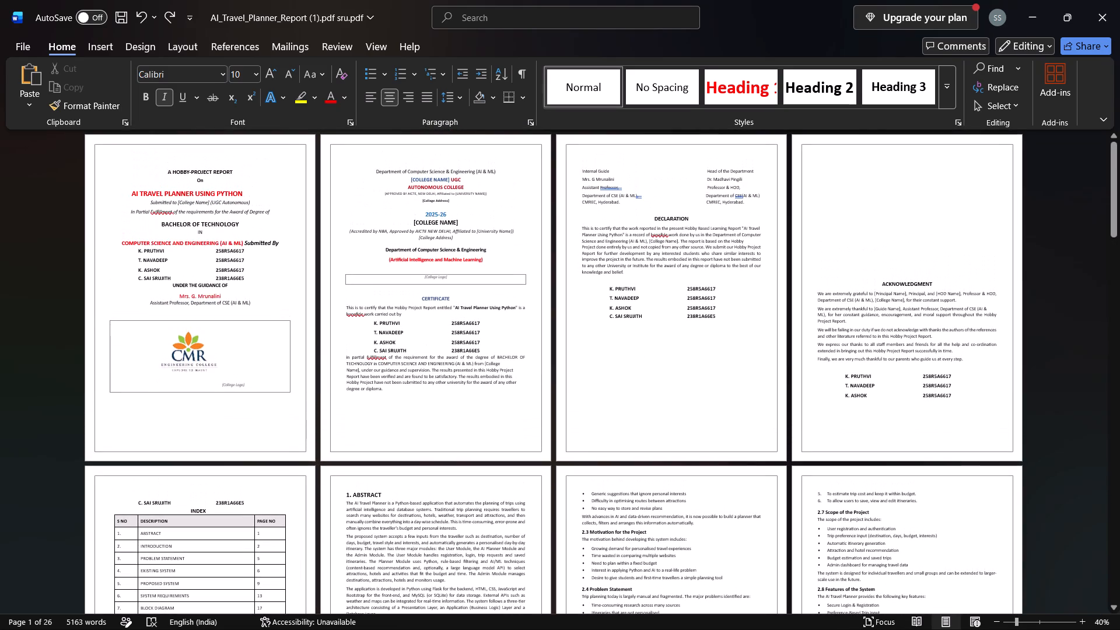
{"action": "scroll", "coordinate": [523, 395], "scroll_direction": "up", "scroll_amount": 1}
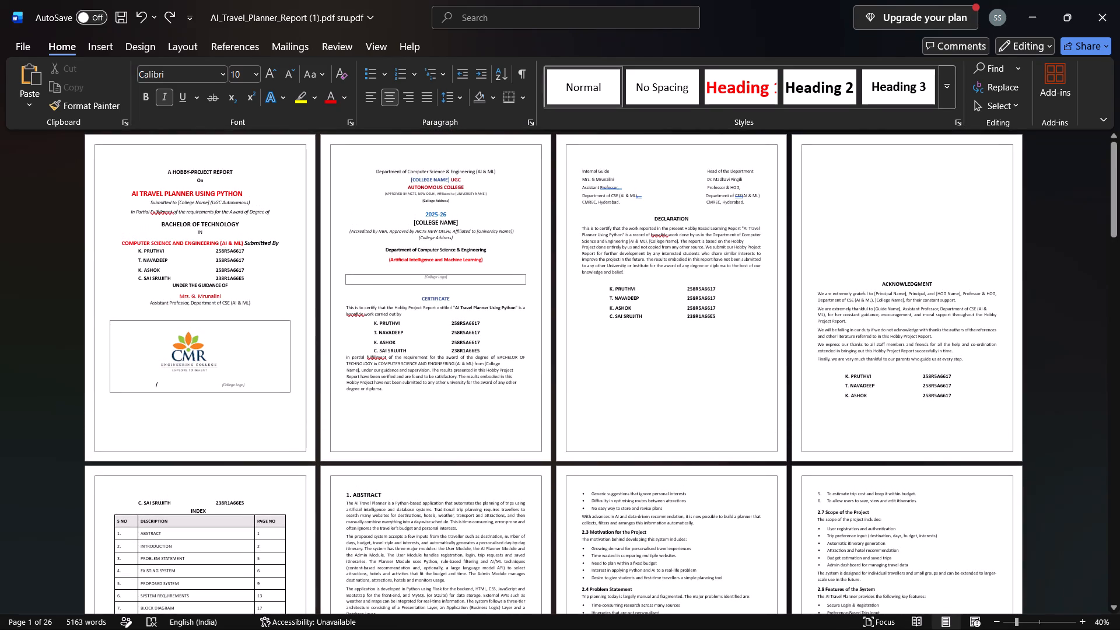
Undo the logo insertion on the cover page and paste the CMR Engineering College logo into the [College Logo] box again.
{"action": "left_click", "coordinate": [186, 388]}
{"action": "scroll", "coordinate": [186, 388], "scroll_direction": "up", "scroll_amount": 5, "text": "ctrl"}
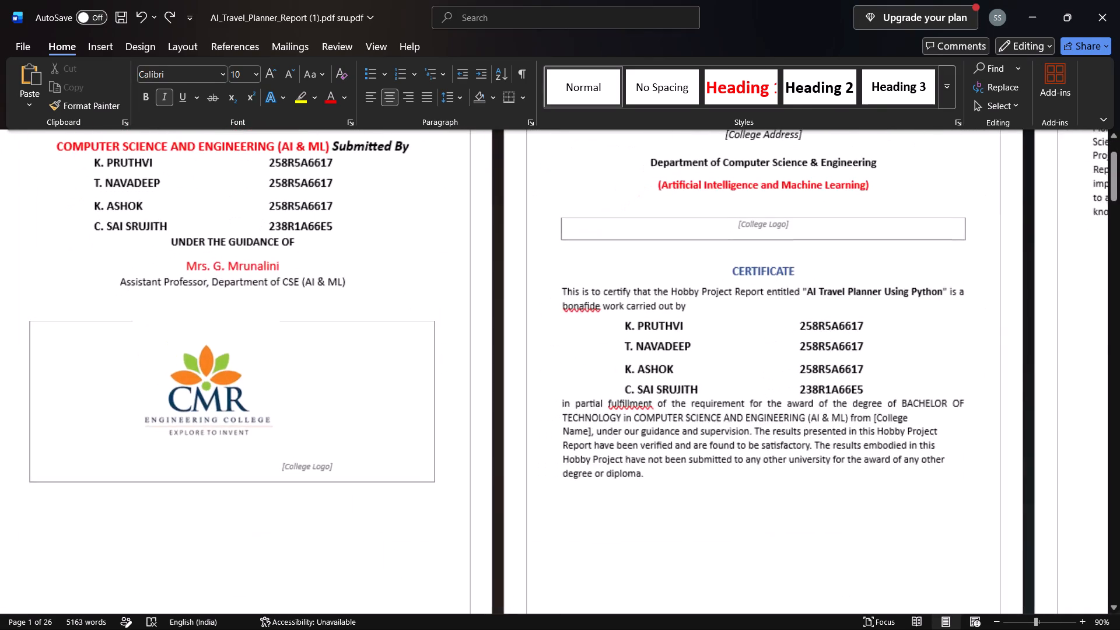
{"action": "scroll", "coordinate": [186, 388], "scroll_direction": "up", "scroll_amount": 2, "text": "ctrl"}
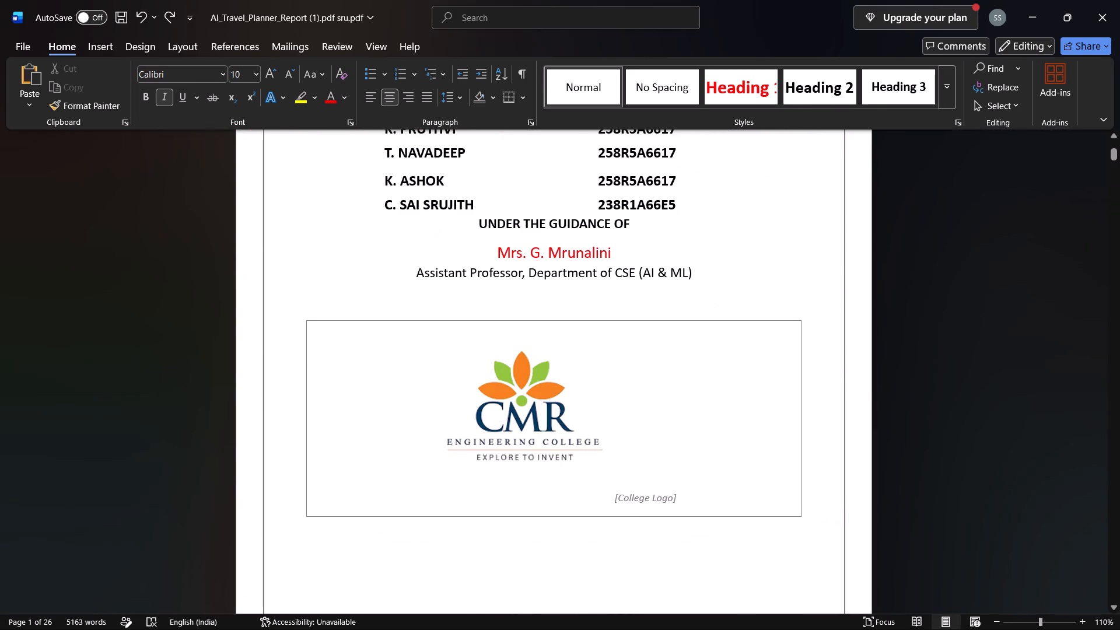
{"action": "key", "text": "ctrl+z"}
{"action": "key", "text": "ctrl+z"}
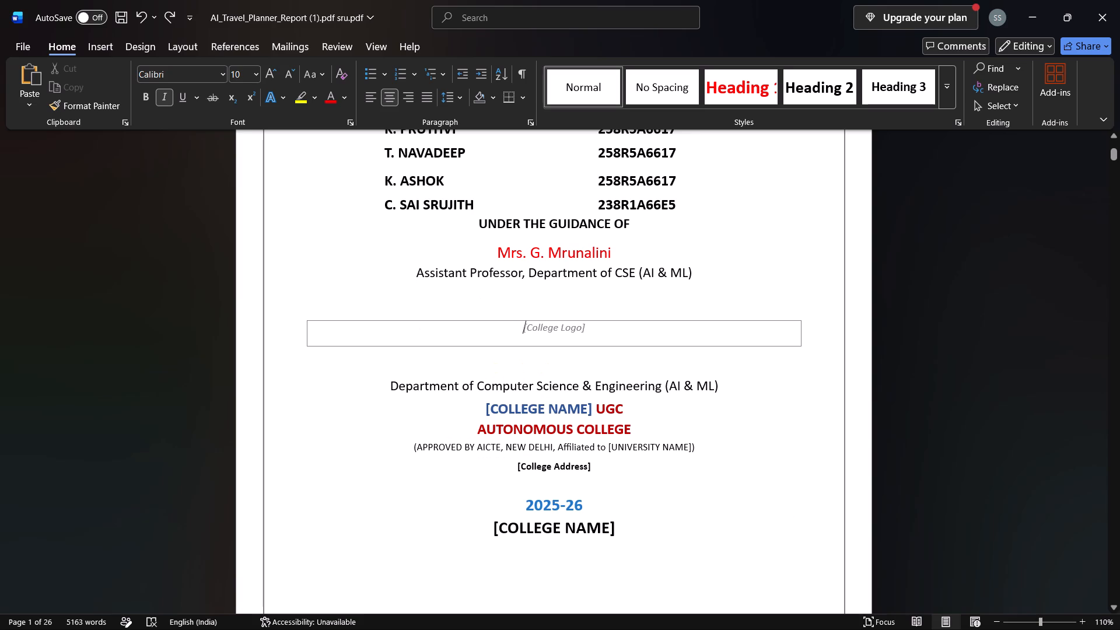
{"action": "left_click", "coordinate": [525, 323]}
{"action": "key", "text": "ctrl+v"}
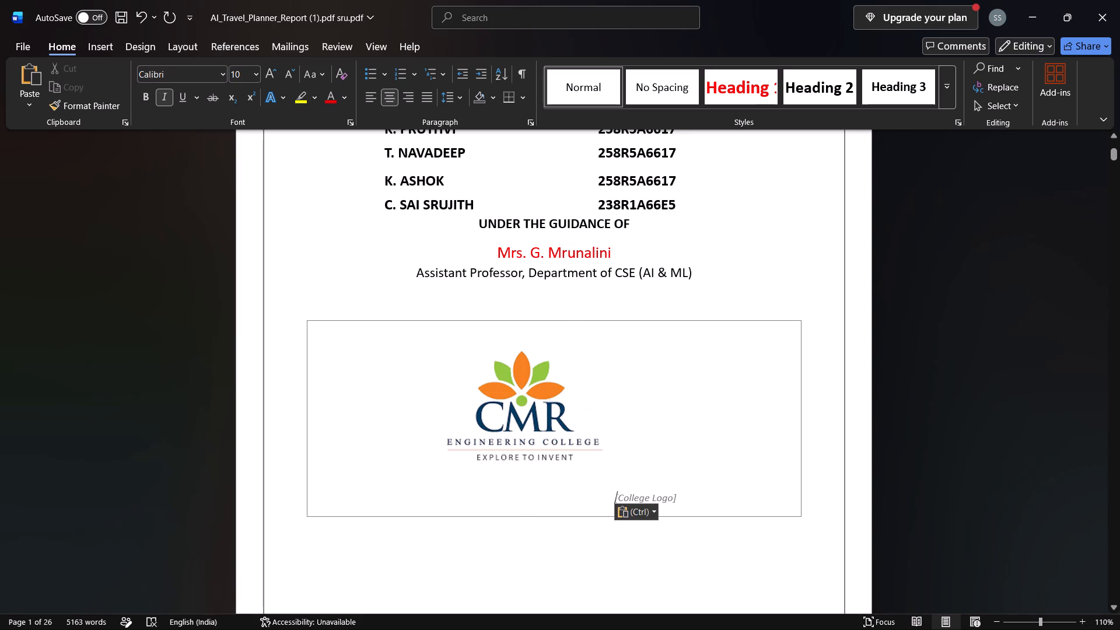
{"action": "left_click", "coordinate": [650, 514]}
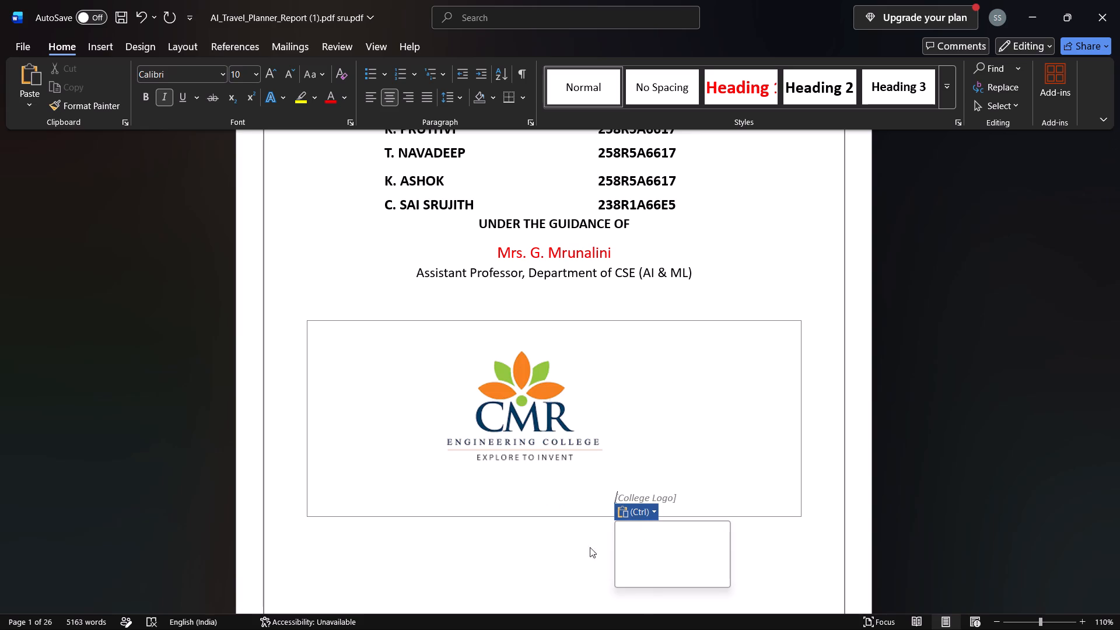
{"action": "left_click", "coordinate": [552, 566]}
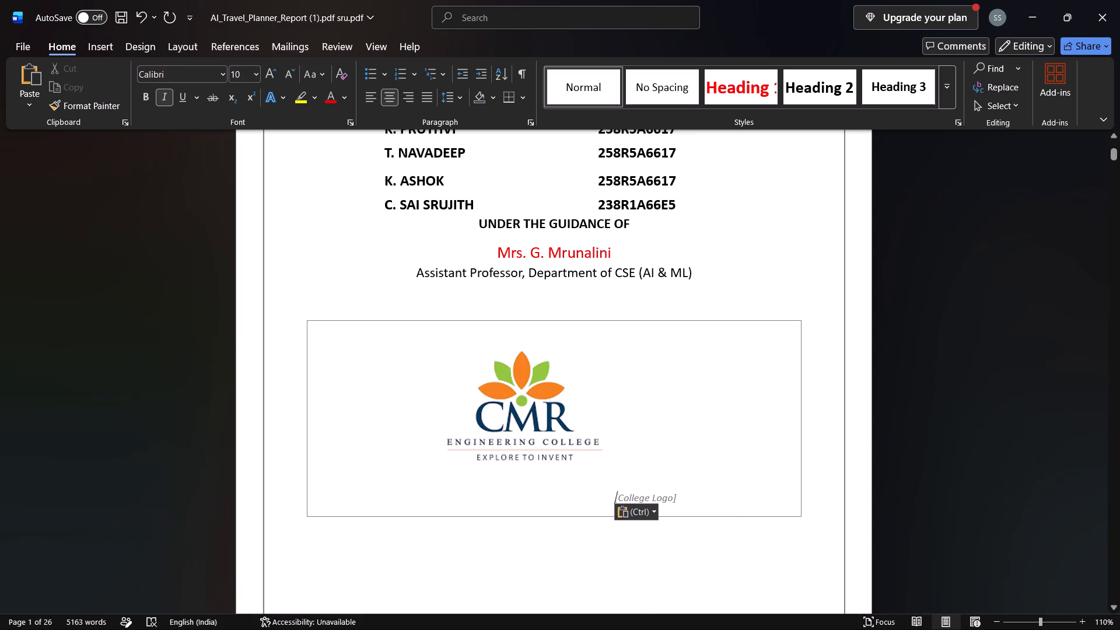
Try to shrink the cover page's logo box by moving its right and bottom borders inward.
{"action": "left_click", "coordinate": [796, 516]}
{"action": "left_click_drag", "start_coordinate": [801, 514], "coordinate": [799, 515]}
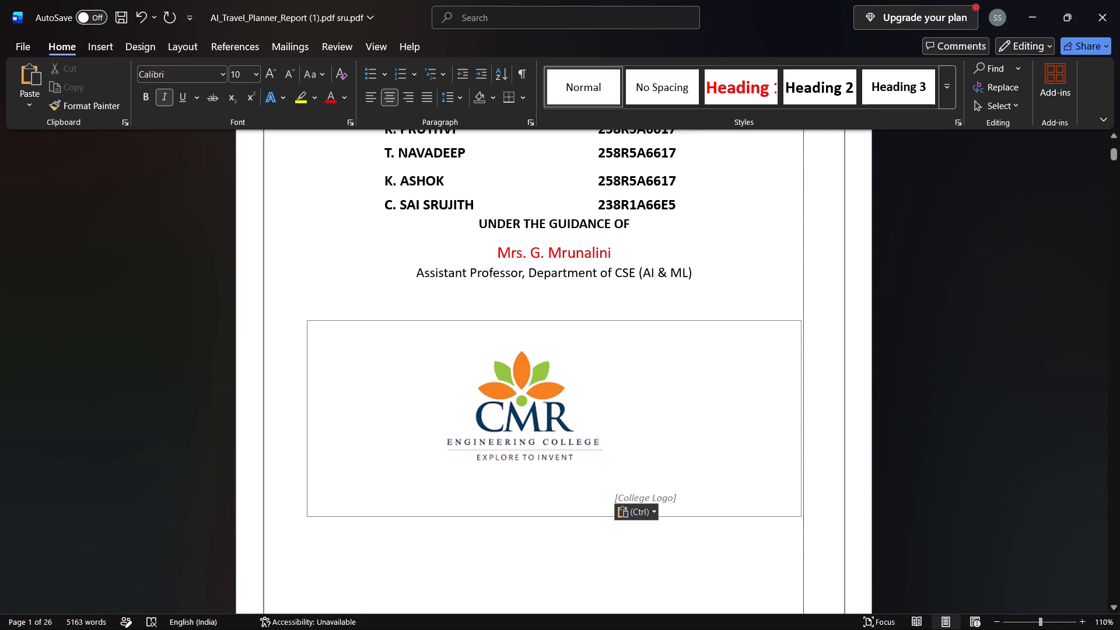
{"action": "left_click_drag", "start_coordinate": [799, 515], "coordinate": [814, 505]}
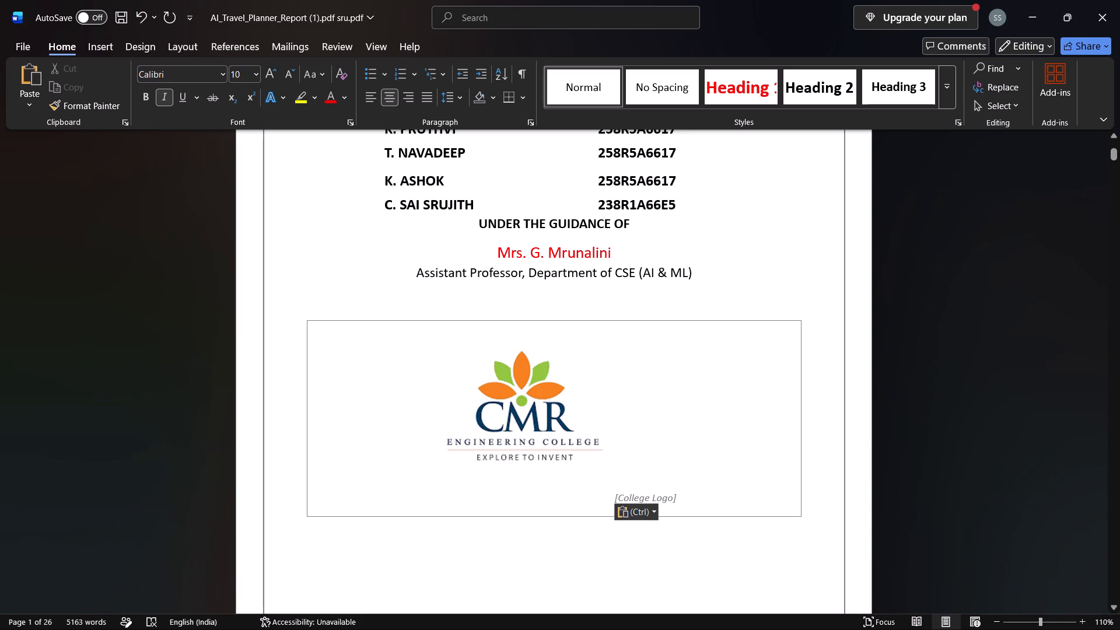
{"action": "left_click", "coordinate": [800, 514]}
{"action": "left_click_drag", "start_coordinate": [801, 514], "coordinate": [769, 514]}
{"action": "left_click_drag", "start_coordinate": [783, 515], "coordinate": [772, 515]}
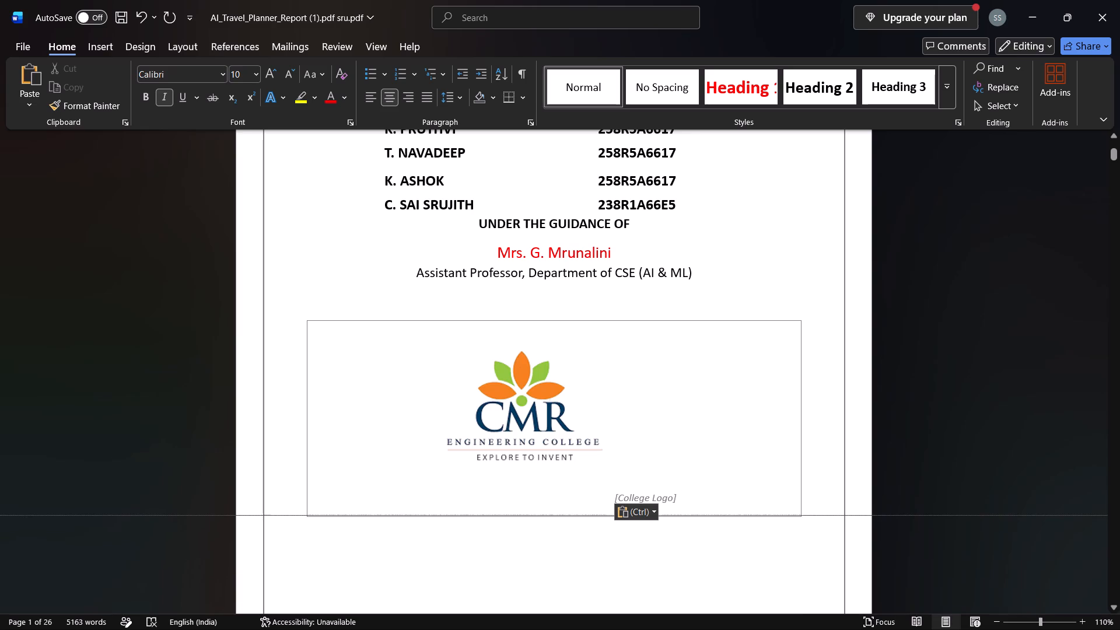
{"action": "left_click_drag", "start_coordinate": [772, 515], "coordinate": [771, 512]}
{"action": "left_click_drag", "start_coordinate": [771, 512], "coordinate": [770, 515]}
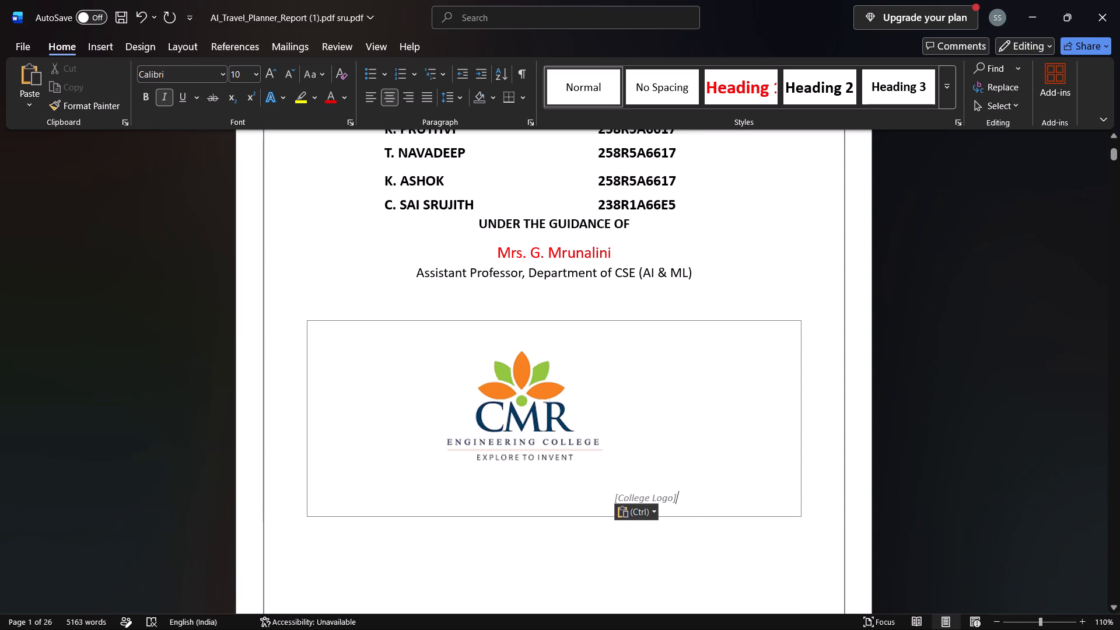
Reduce the height of the cover page's college logo to about two thirds, keeping its width.
{"action": "left_click", "coordinate": [502, 446]}
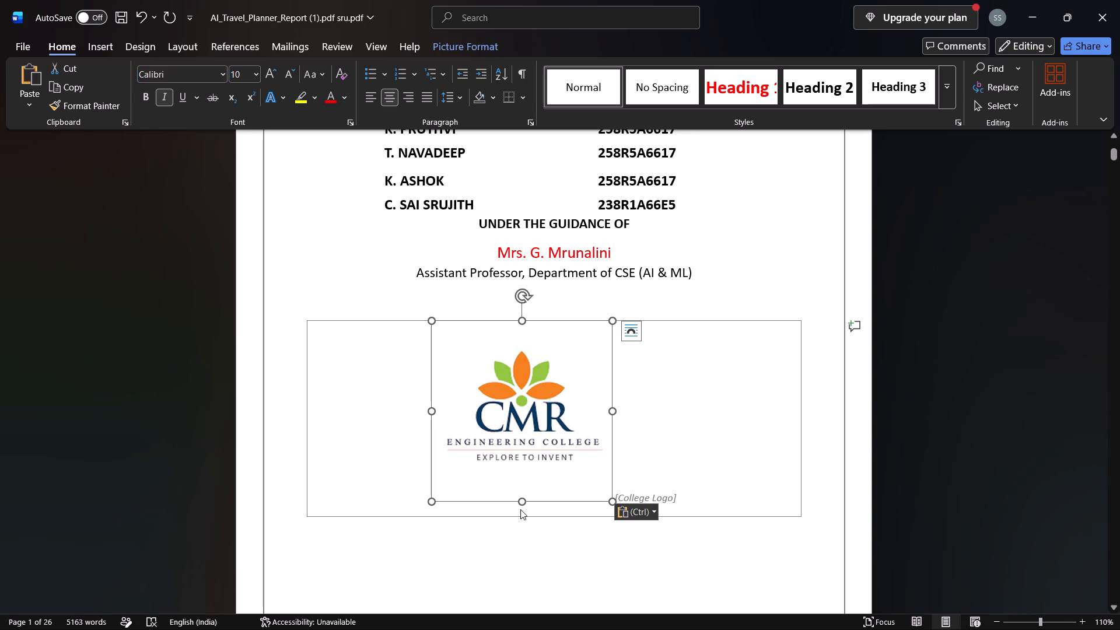
{"action": "left_click_drag", "start_coordinate": [524, 500], "coordinate": [543, 440]}
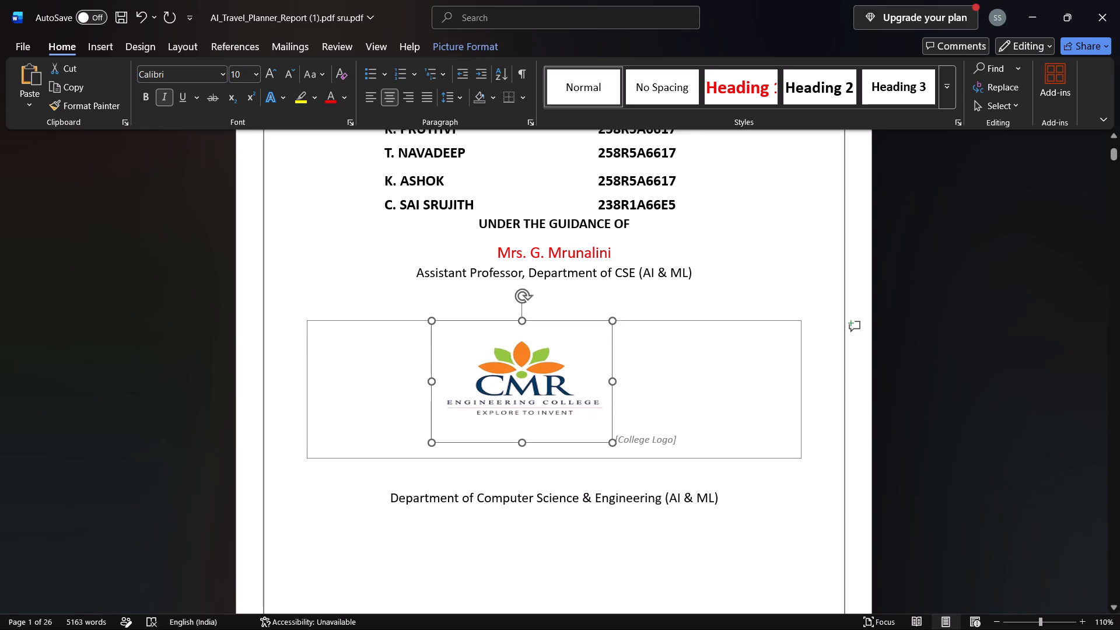
Shrink the cover page's college logo slightly in width and flatten it until its height is about half its width.
{"action": "left_click_drag", "start_coordinate": [543, 440], "coordinate": [549, 428]}
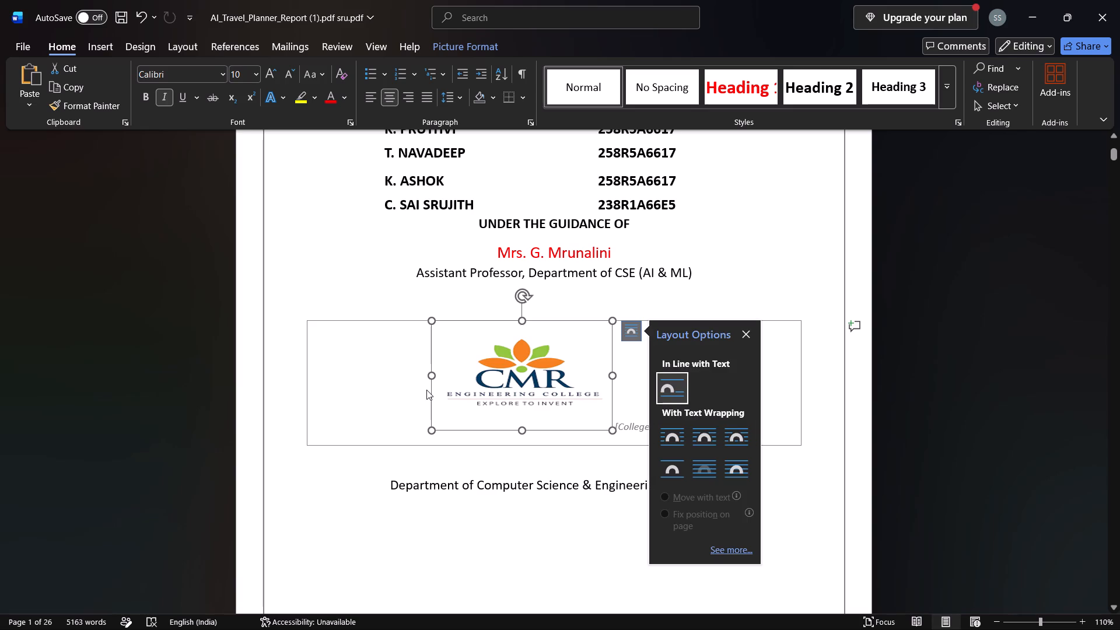
{"action": "left_click", "coordinate": [523, 457]}
{"action": "left_click", "coordinate": [512, 388]}
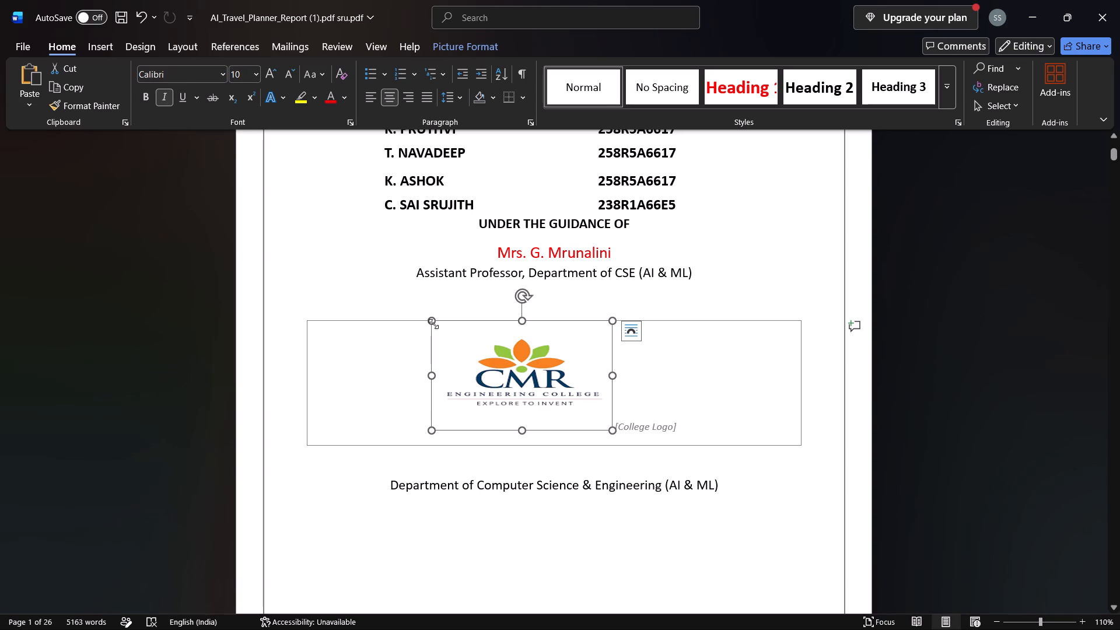
{"action": "left_click_drag", "start_coordinate": [433, 322], "coordinate": [443, 322]}
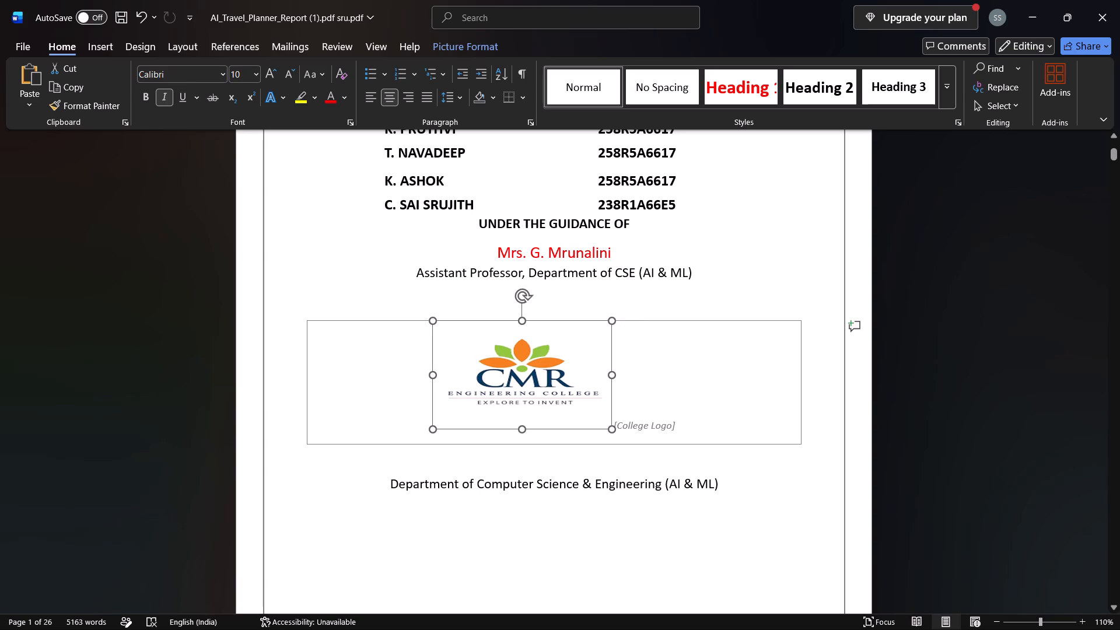
{"action": "left_click_drag", "start_coordinate": [443, 322], "coordinate": [492, 326]}
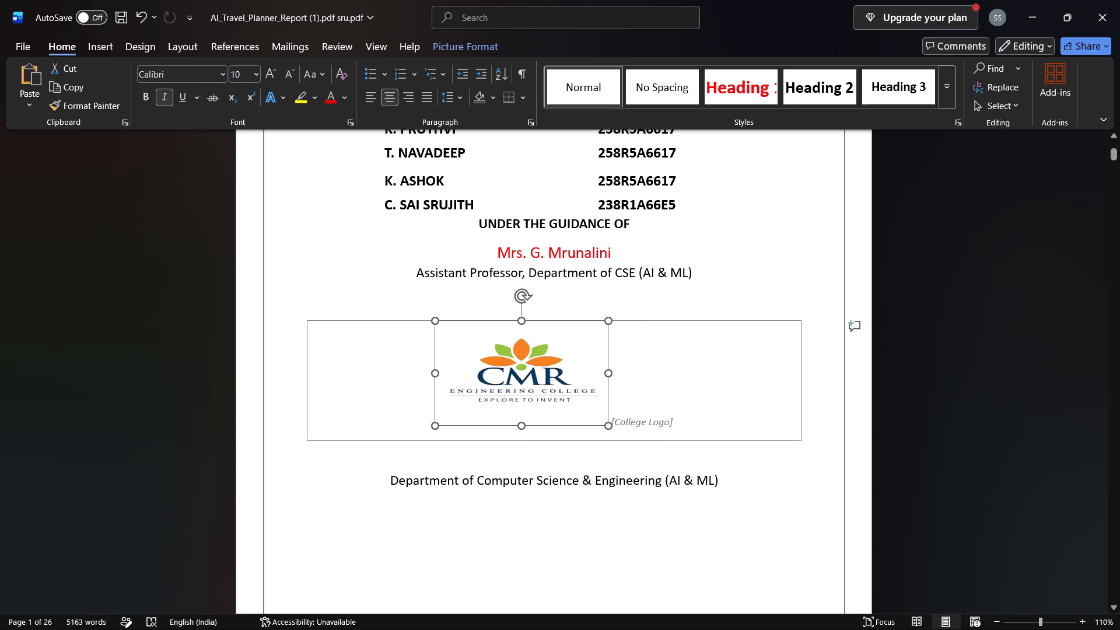
{"action": "left_click_drag", "start_coordinate": [492, 326], "coordinate": [517, 330]}
{"action": "left_click_drag", "start_coordinate": [523, 321], "coordinate": [522, 314]}
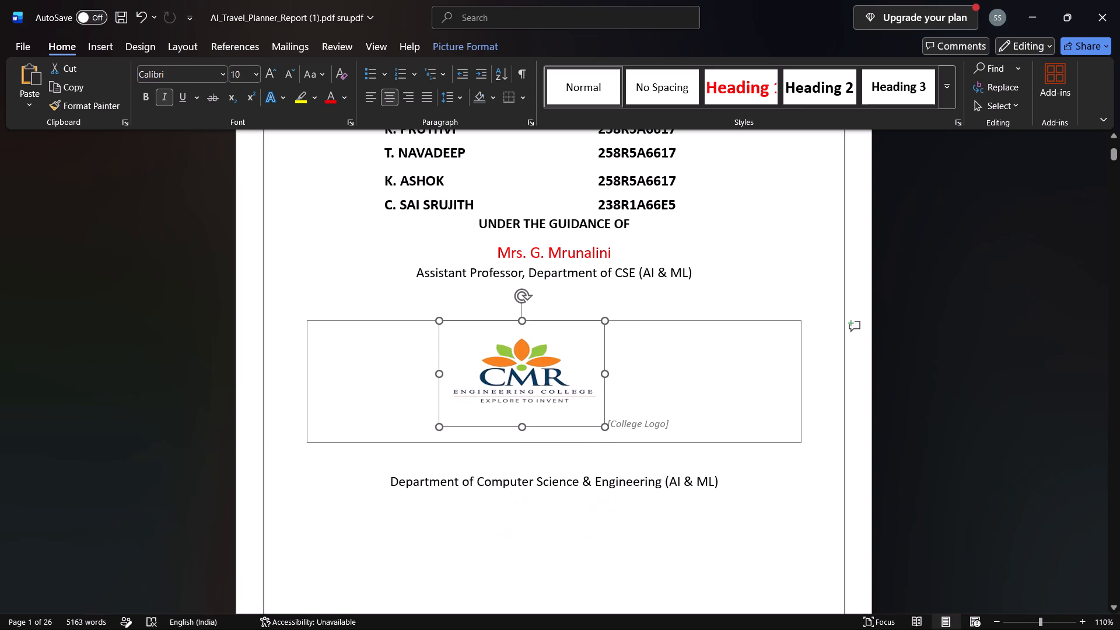
{"action": "left_click_drag", "start_coordinate": [522, 314], "coordinate": [522, 333]}
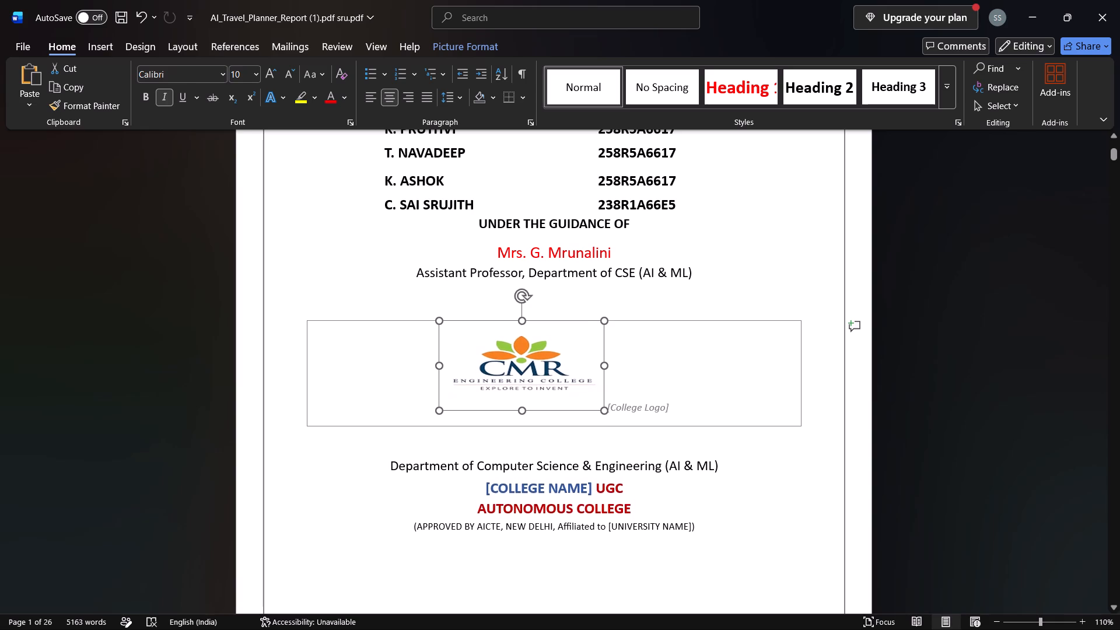
{"action": "left_click_drag", "start_coordinate": [522, 333], "coordinate": [523, 338]}
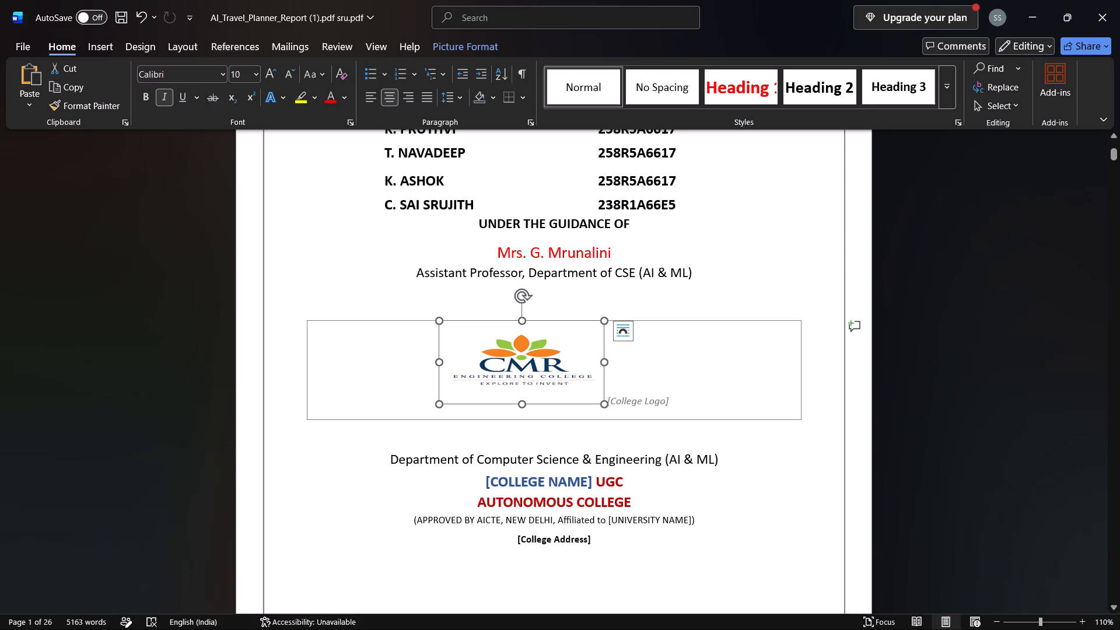
{"action": "left_click_drag", "start_coordinate": [524, 318], "coordinate": [521, 328]}
{"action": "left_click", "coordinate": [601, 321]}
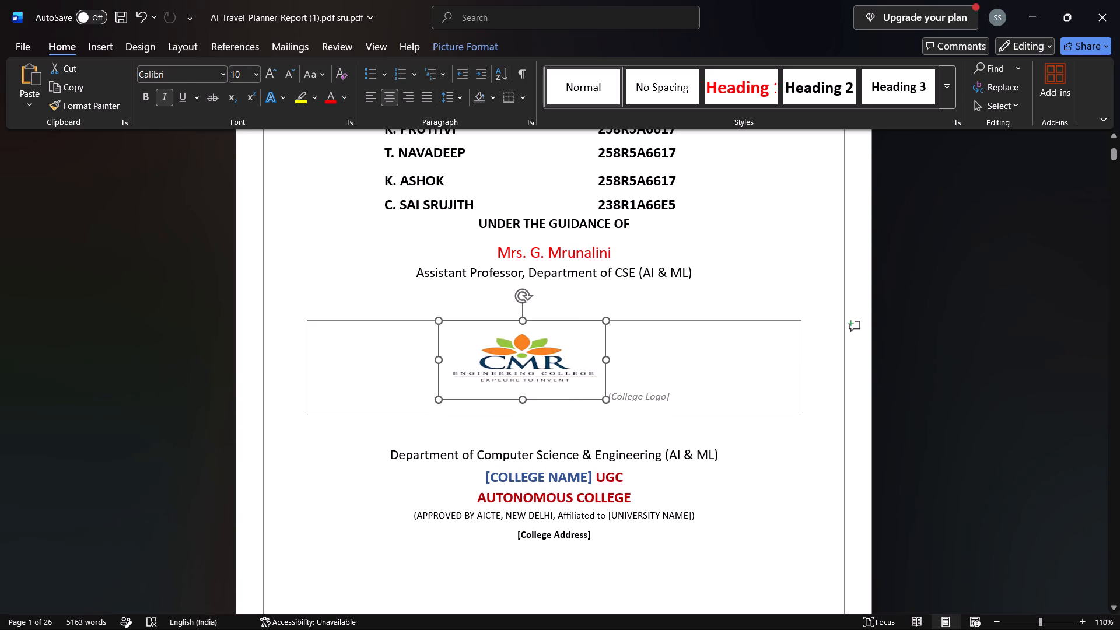
{"action": "left_click", "coordinate": [579, 303]}
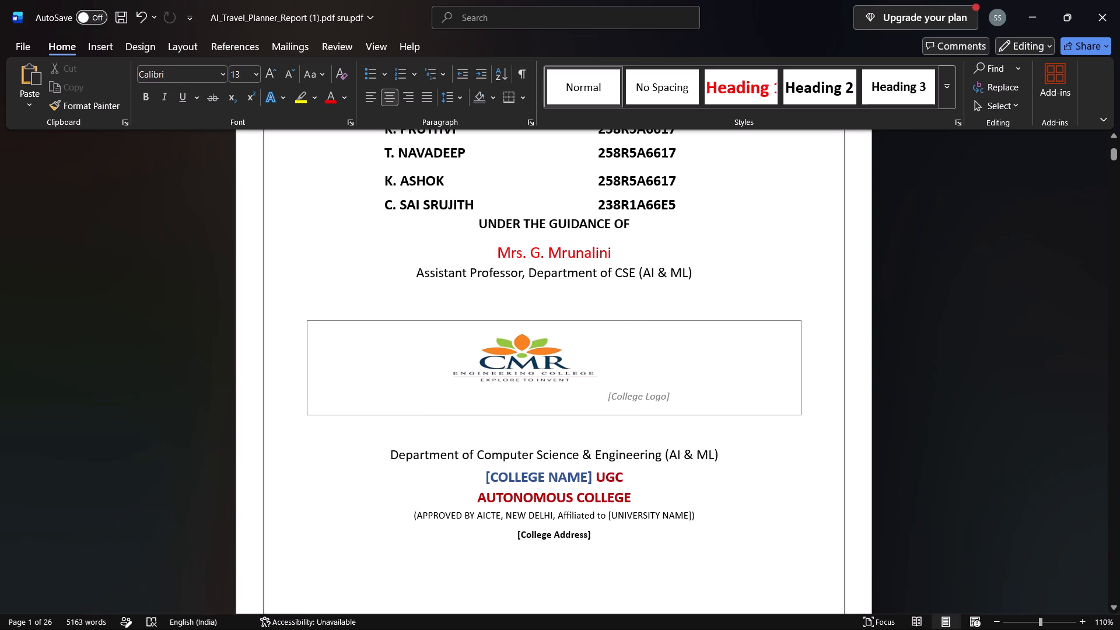
{"action": "left_click", "coordinate": [579, 303]}
Paste the CMR Engineering College logo into the [College Logo] box above the CERTIFICATE heading on page 2.
{"action": "scroll", "coordinate": [555, 471], "scroll_direction": "down", "scroll_amount": 3}
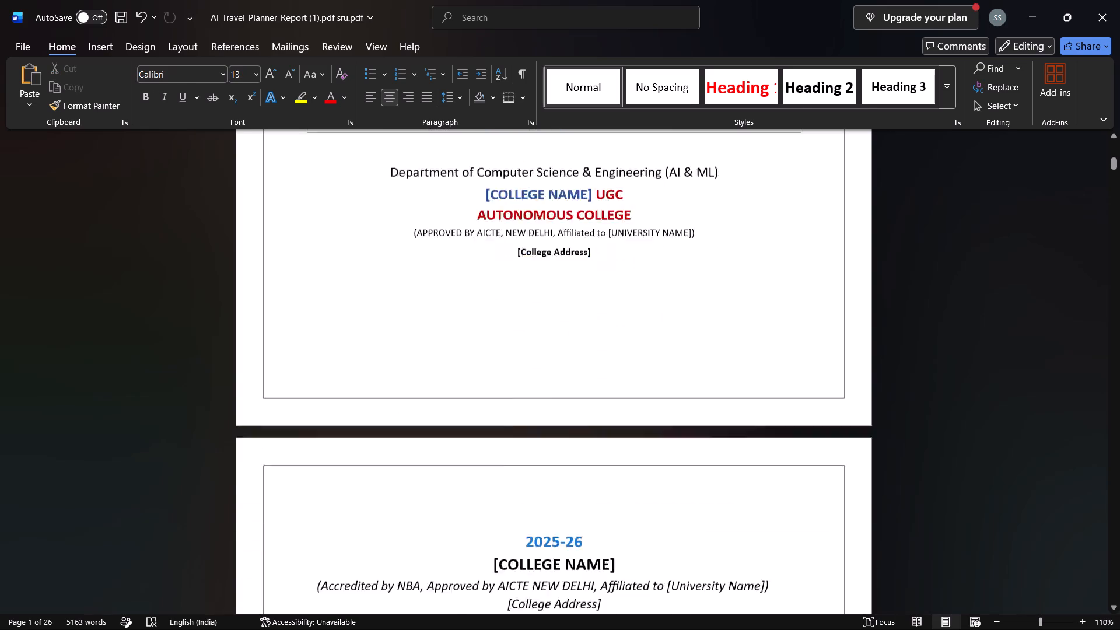
{"action": "scroll", "coordinate": [555, 471], "scroll_direction": "down", "scroll_amount": 1}
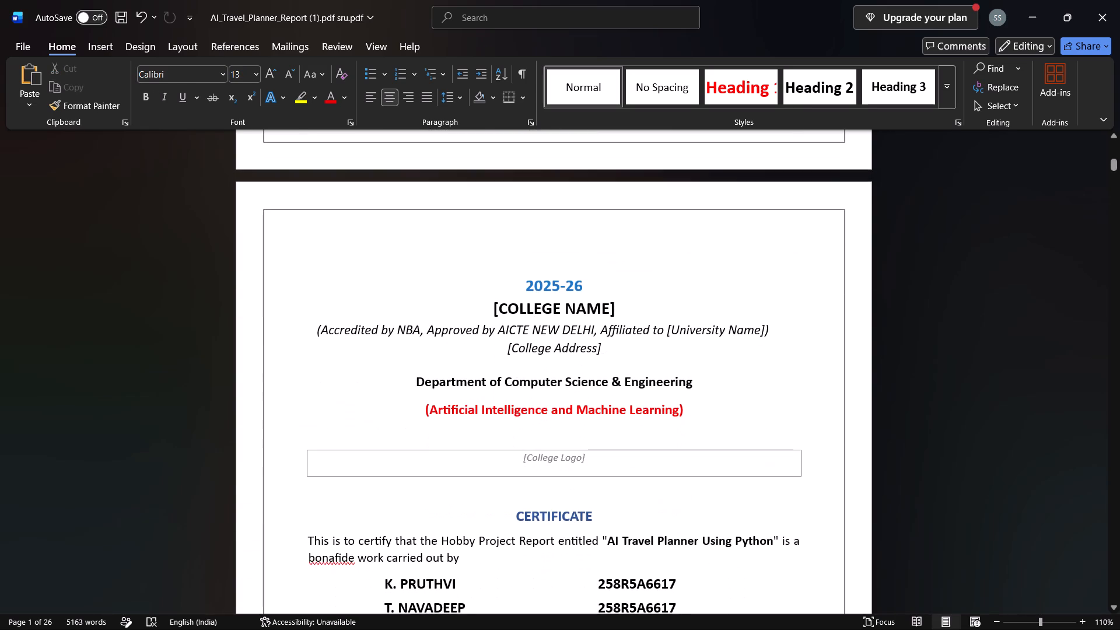
{"action": "left_click", "coordinate": [497, 445]}
{"action": "left_click", "coordinate": [497, 464]}
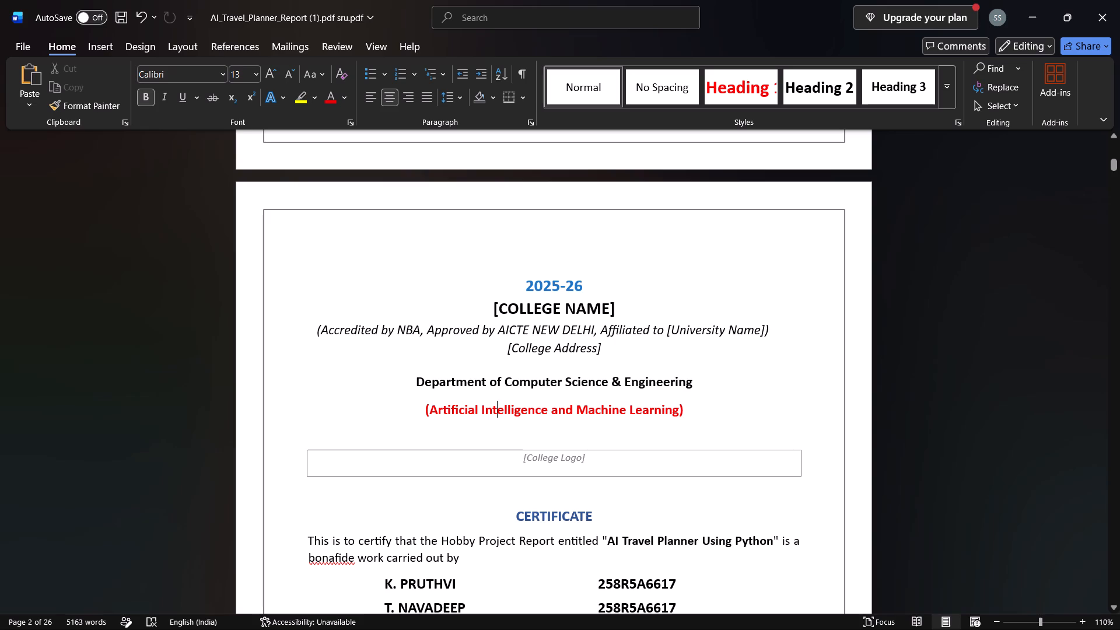
{"action": "key", "text": "ctrl+v"}
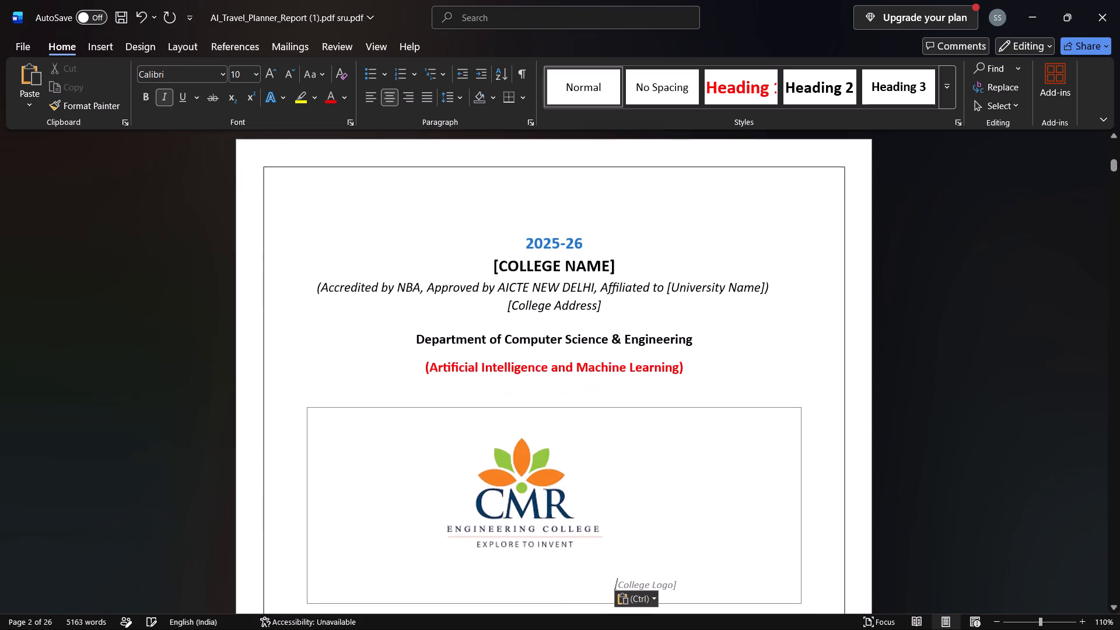
Scale the certificate page's college logo down proportionally to about 60 percent of its pasted size.
{"action": "left_click", "coordinate": [523, 485]}
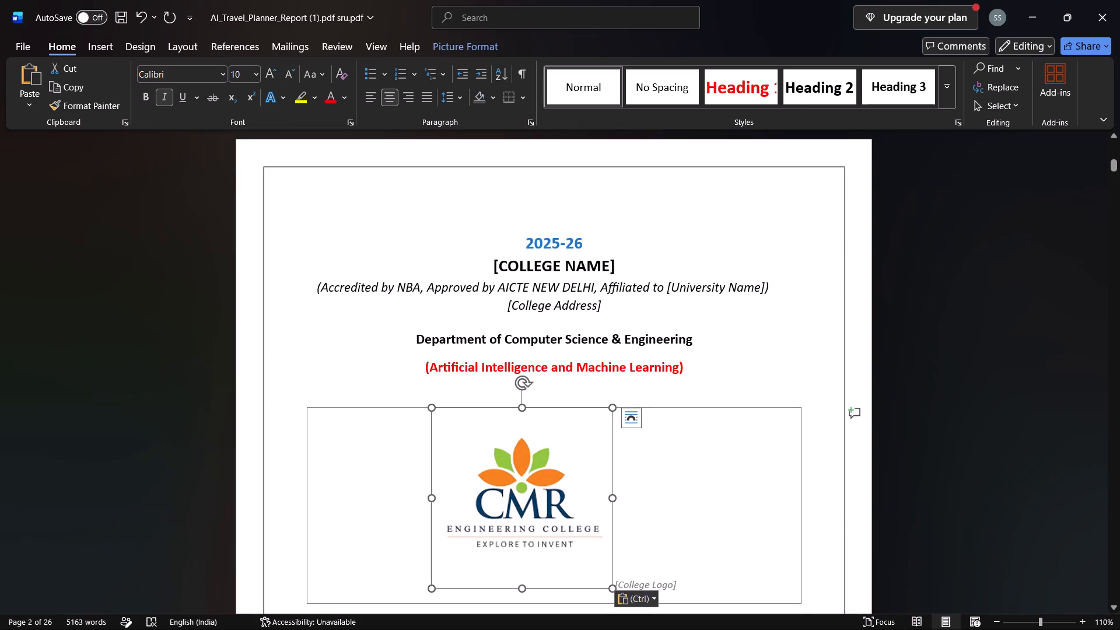
{"action": "left_click_drag", "start_coordinate": [433, 410], "coordinate": [494, 435]}
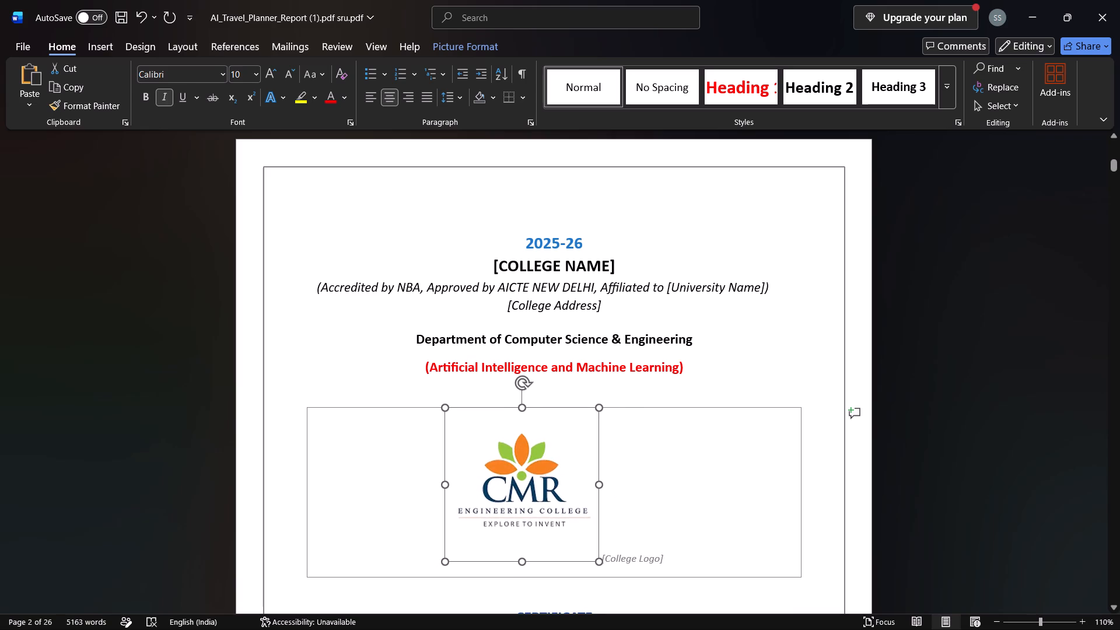
{"action": "left_click_drag", "start_coordinate": [494, 435], "coordinate": [581, 452]}
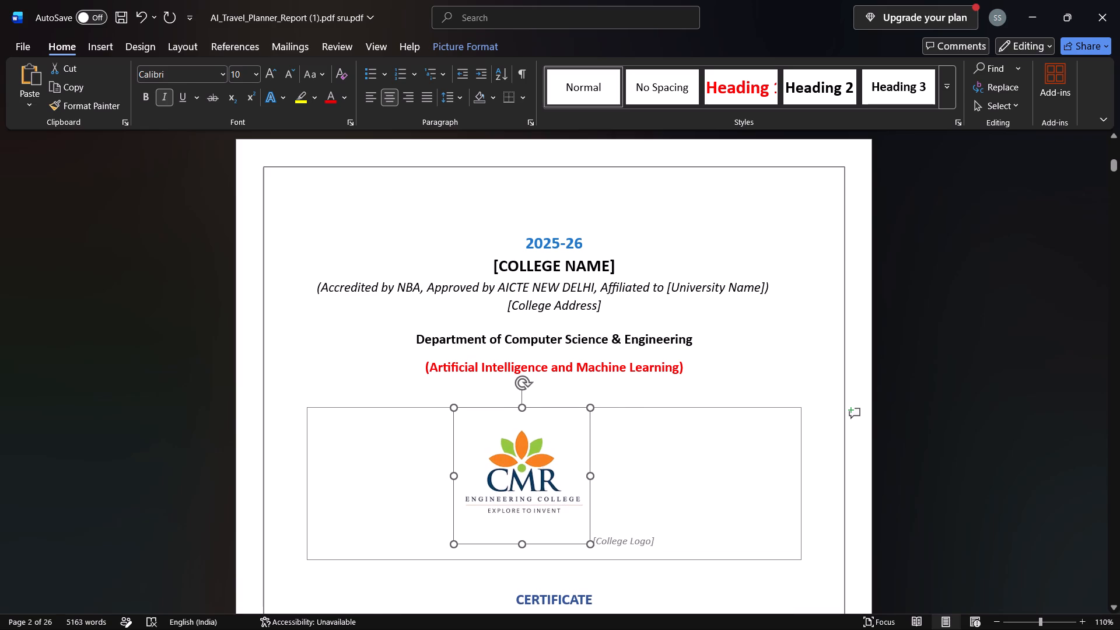
{"action": "left_click_drag", "start_coordinate": [581, 452], "coordinate": [629, 467]}
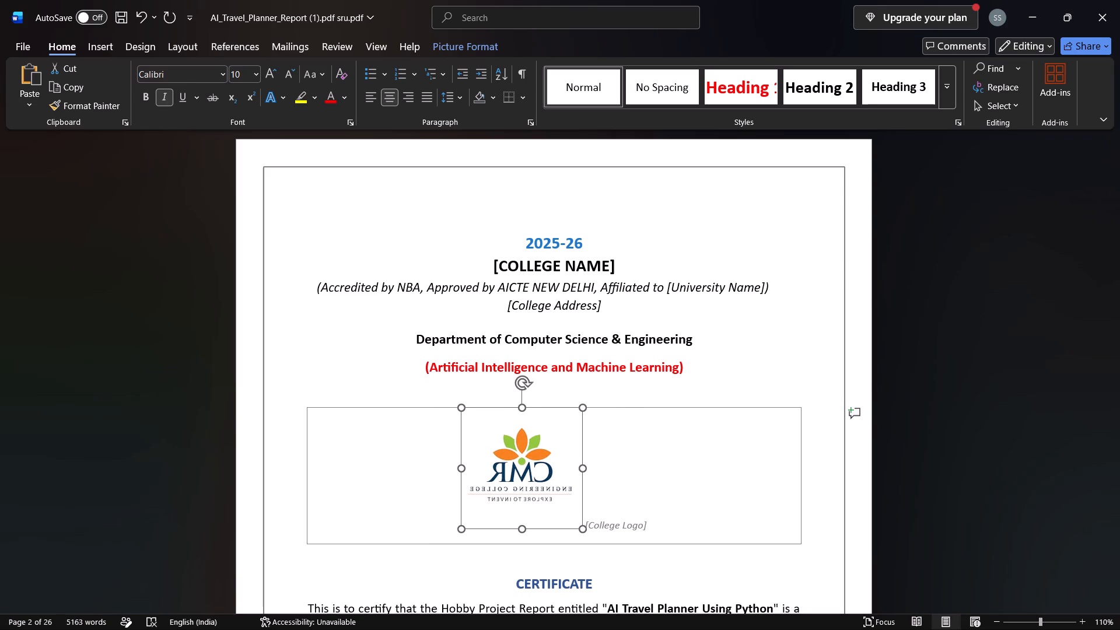
{"action": "left_click_drag", "start_coordinate": [629, 467], "coordinate": [596, 462]}
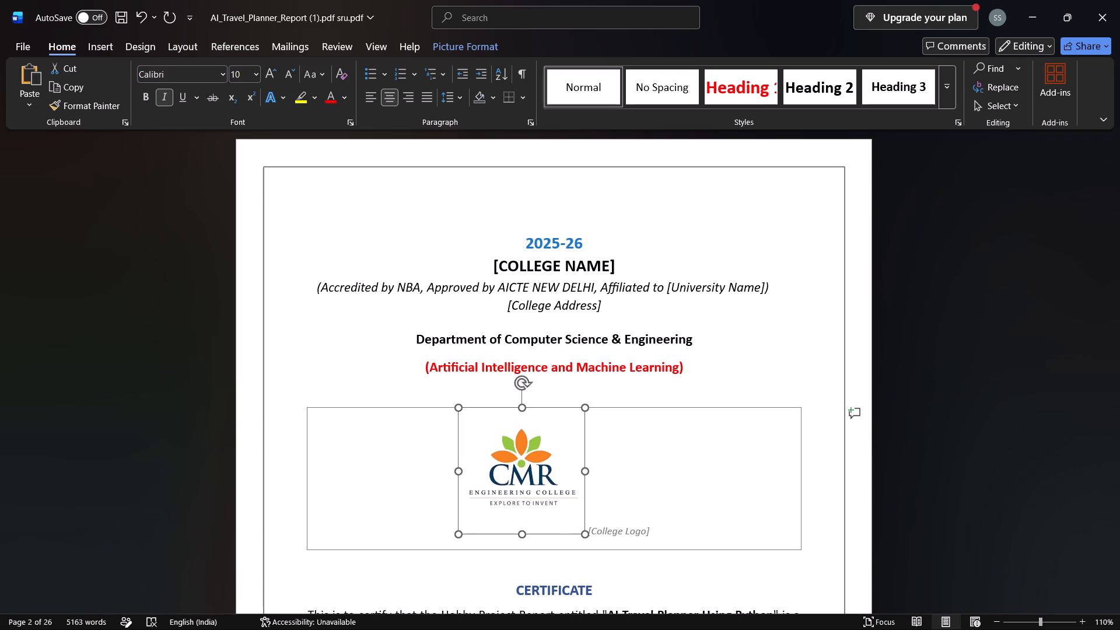
{"action": "left_click_drag", "start_coordinate": [596, 462], "coordinate": [598, 463]}
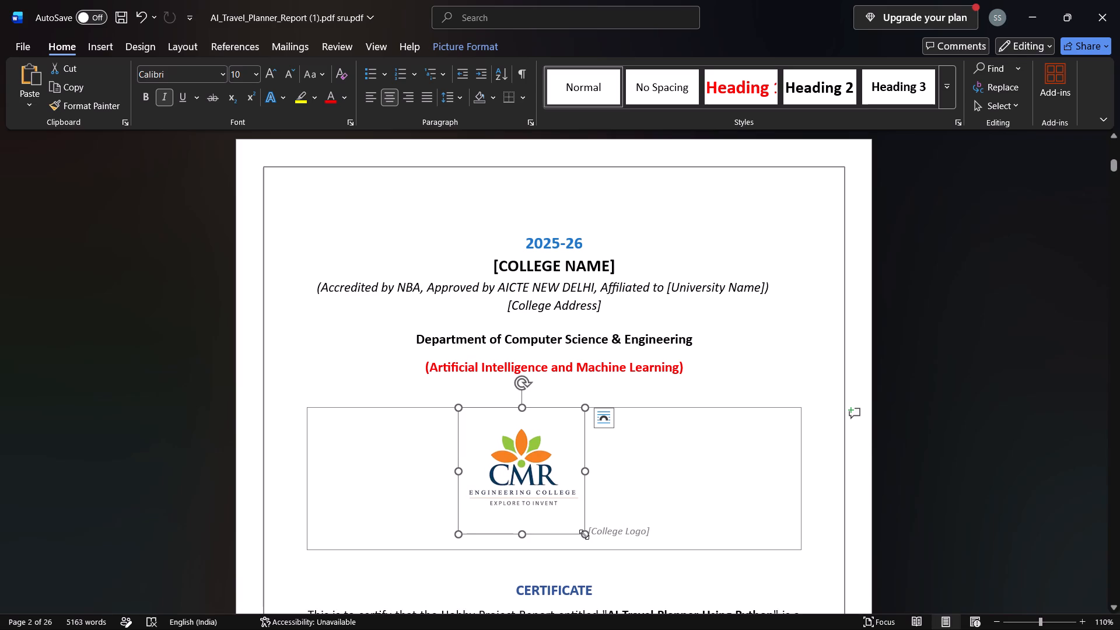
{"action": "left_click_drag", "start_coordinate": [584, 534], "coordinate": [570, 516]}
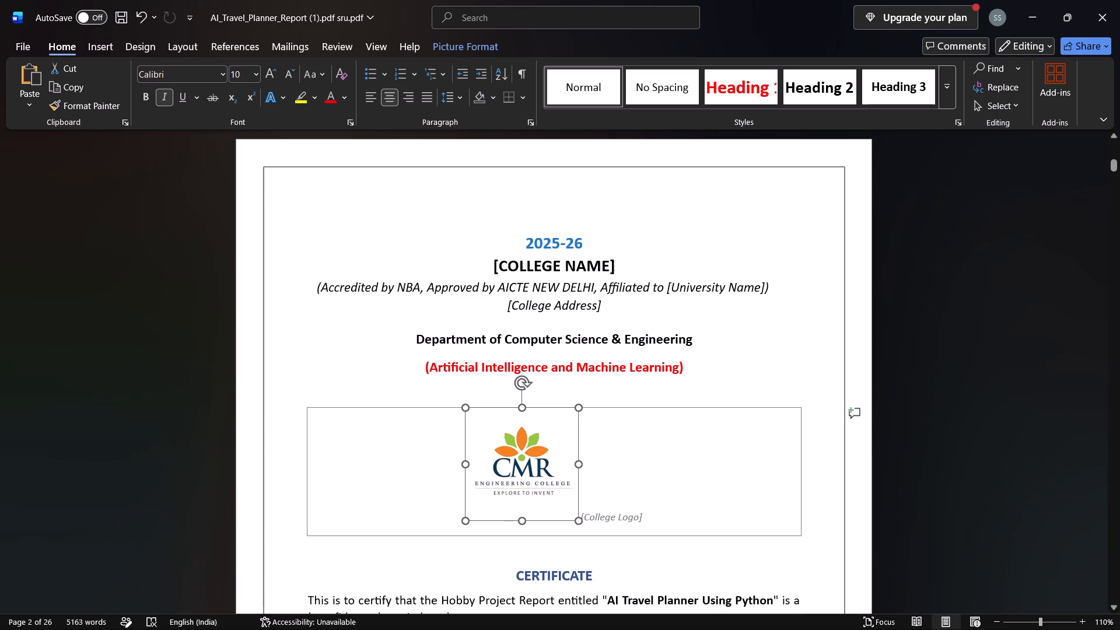
{"action": "left_click_drag", "start_coordinate": [570, 516], "coordinate": [563, 506]}
{"action": "left_click", "coordinate": [726, 393]}
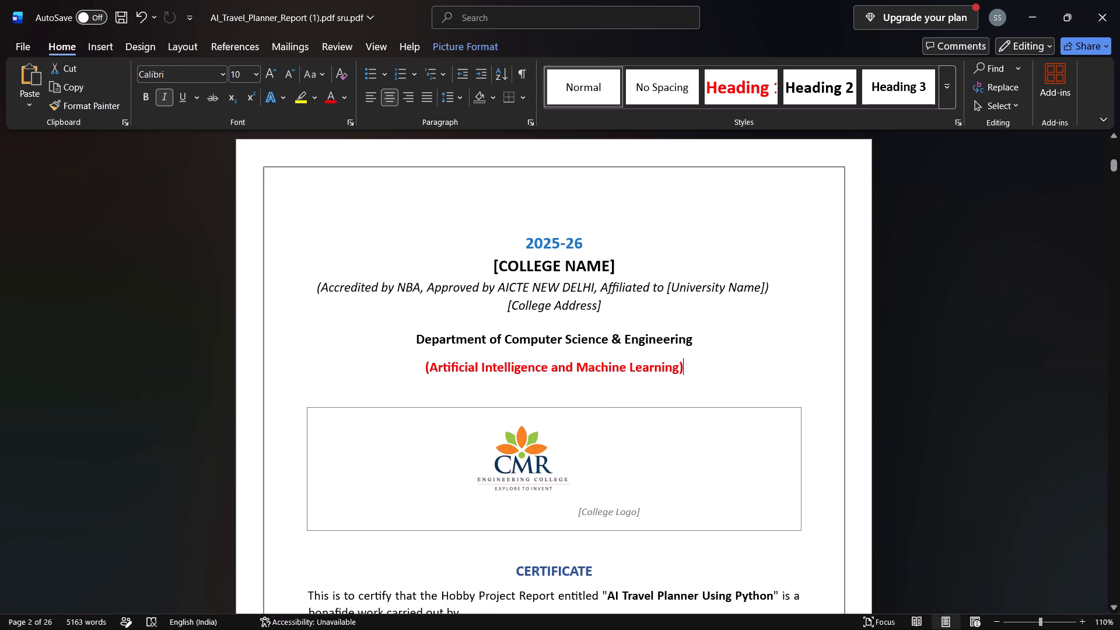
{"action": "left_click", "coordinate": [719, 377]}
{"action": "left_click", "coordinate": [719, 377]}
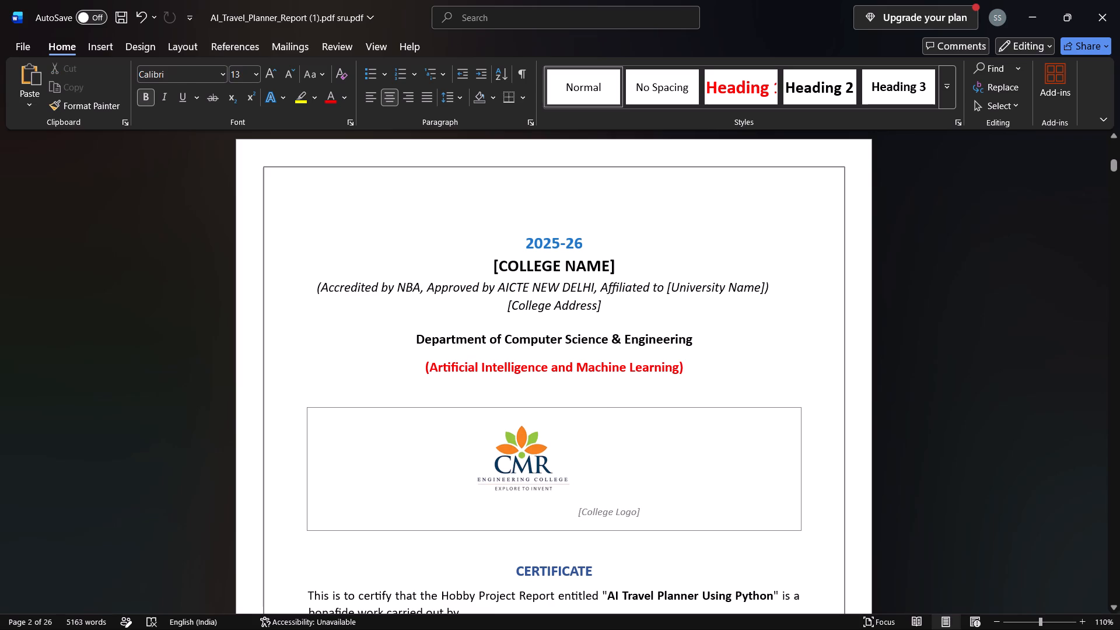
{"action": "left_click", "coordinate": [757, 456]}
{"action": "double_click", "coordinate": [759, 571]}
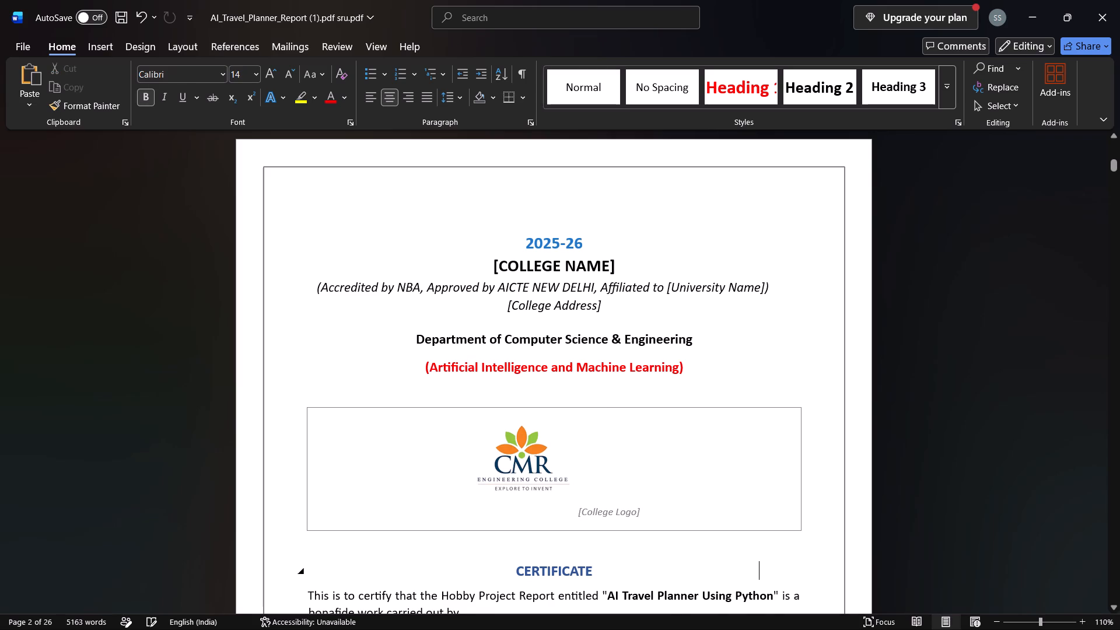
Look over the certificate page and the cover page to check the logo boxes and the student details.
{"action": "scroll", "coordinate": [759, 571], "scroll_direction": "down", "scroll_amount": 1}
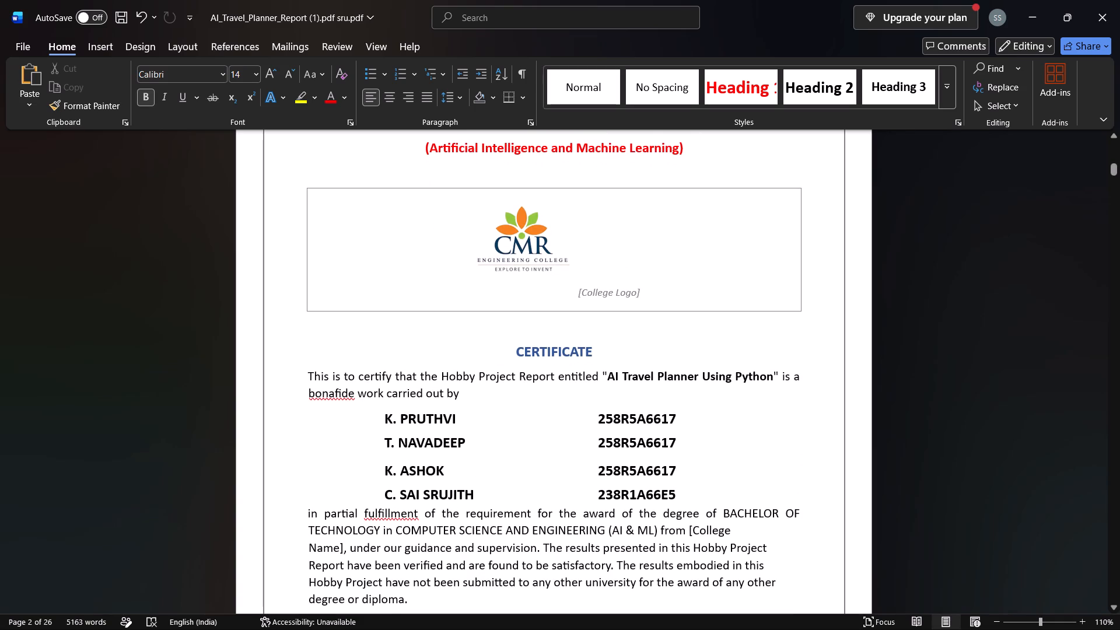
{"action": "left_click", "coordinate": [729, 460]}
{"action": "scroll", "coordinate": [638, 425], "scroll_direction": "down", "scroll_amount": 4}
{"action": "scroll", "coordinate": [638, 425], "scroll_direction": "up", "scroll_amount": 6}
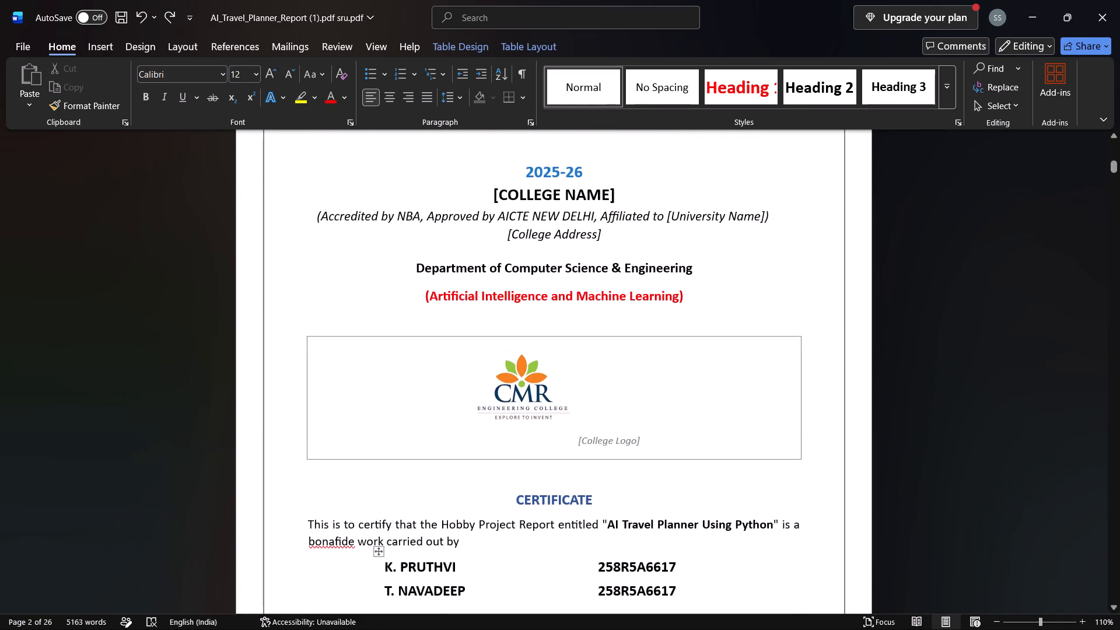
{"action": "scroll", "coordinate": [638, 425], "scroll_direction": "down", "scroll_amount": 1}
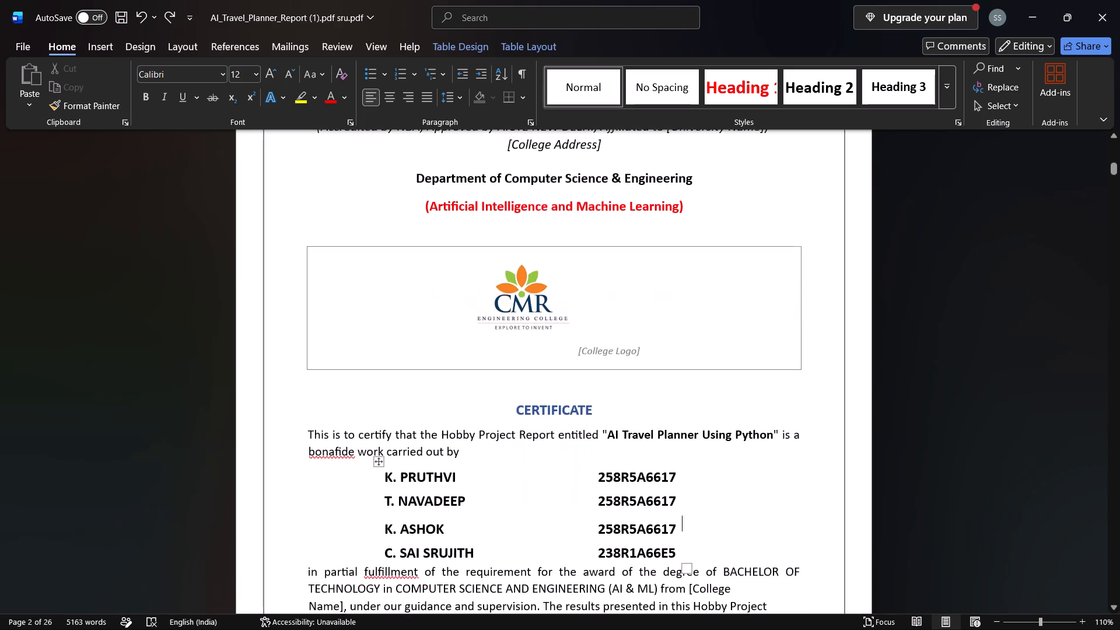
{"action": "scroll", "coordinate": [638, 425], "scroll_direction": "down", "scroll_amount": 1}
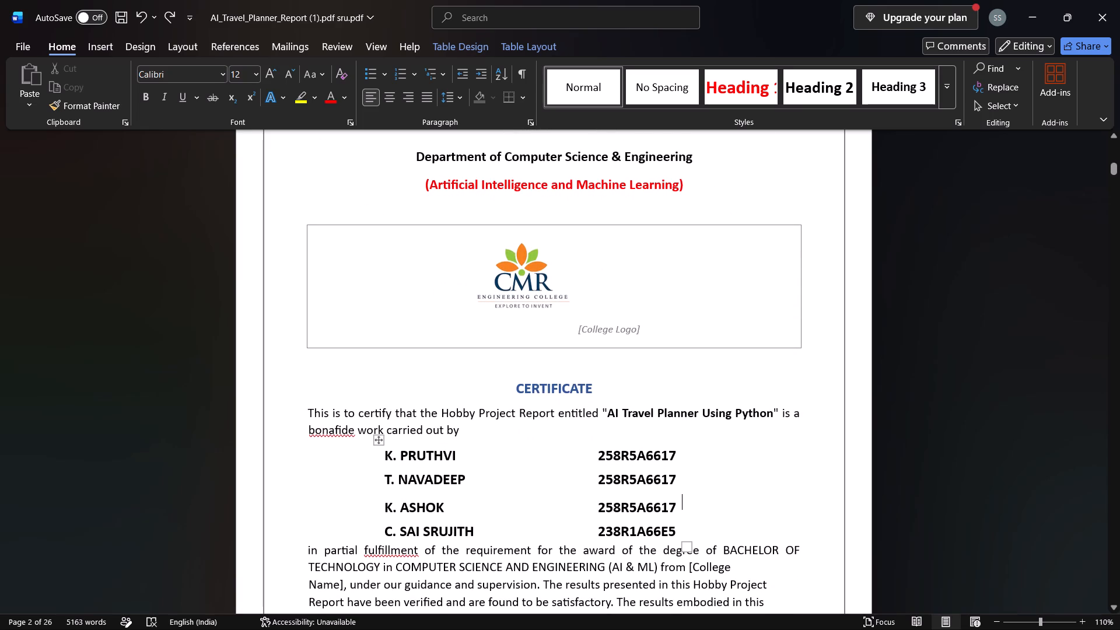
{"action": "scroll", "coordinate": [652, 474], "scroll_direction": "up", "scroll_amount": 4}
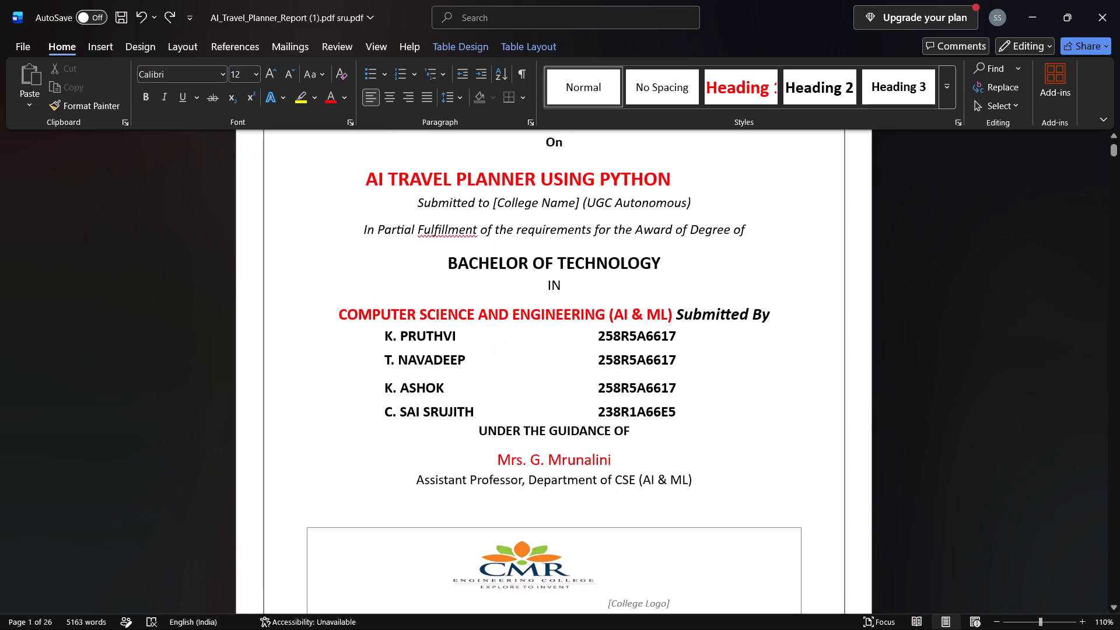
On the cover page, correct the last digit of the second student's roll number to 8 and the third student's to 9.
{"action": "left_click", "coordinate": [680, 385]}
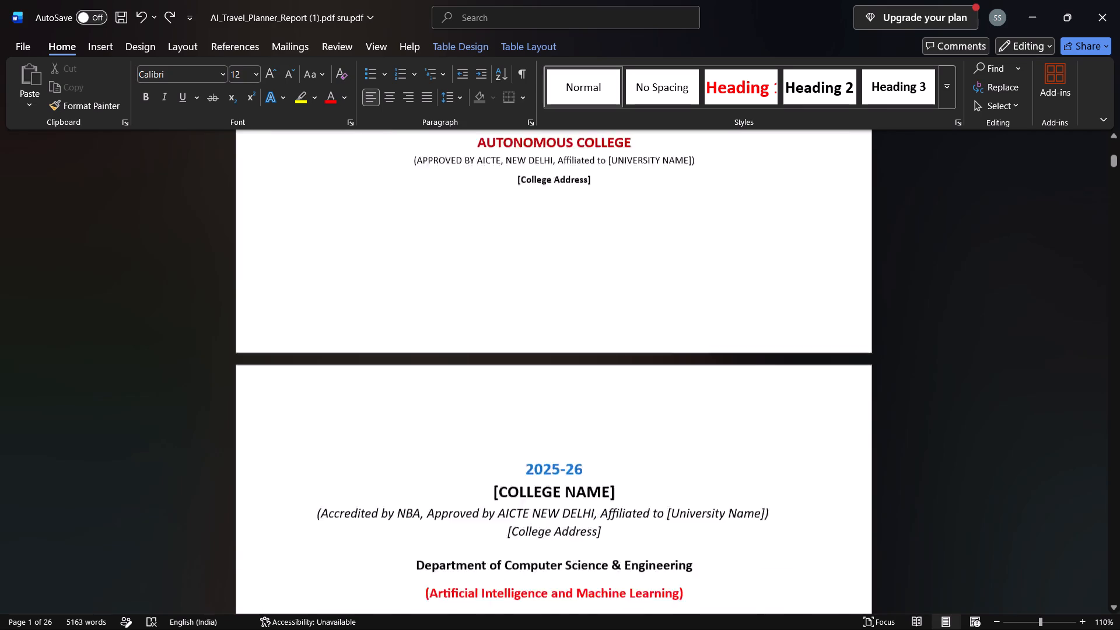
{"action": "scroll", "coordinate": [671, 314], "scroll_direction": "up", "scroll_amount": 2}
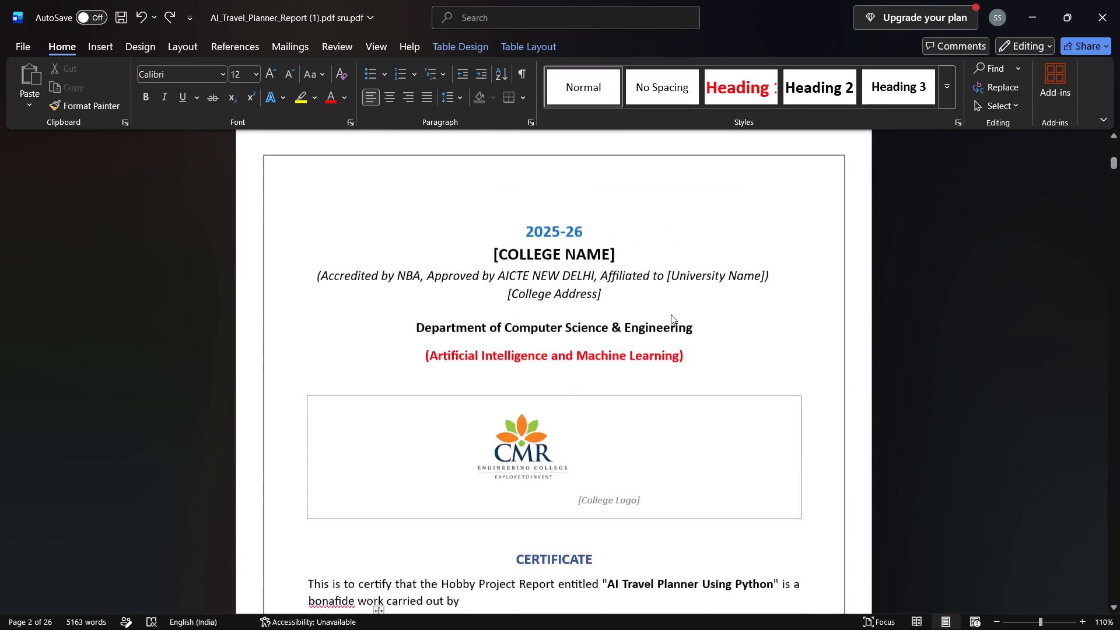
{"action": "scroll", "coordinate": [671, 314], "scroll_direction": "up", "scroll_amount": 3}
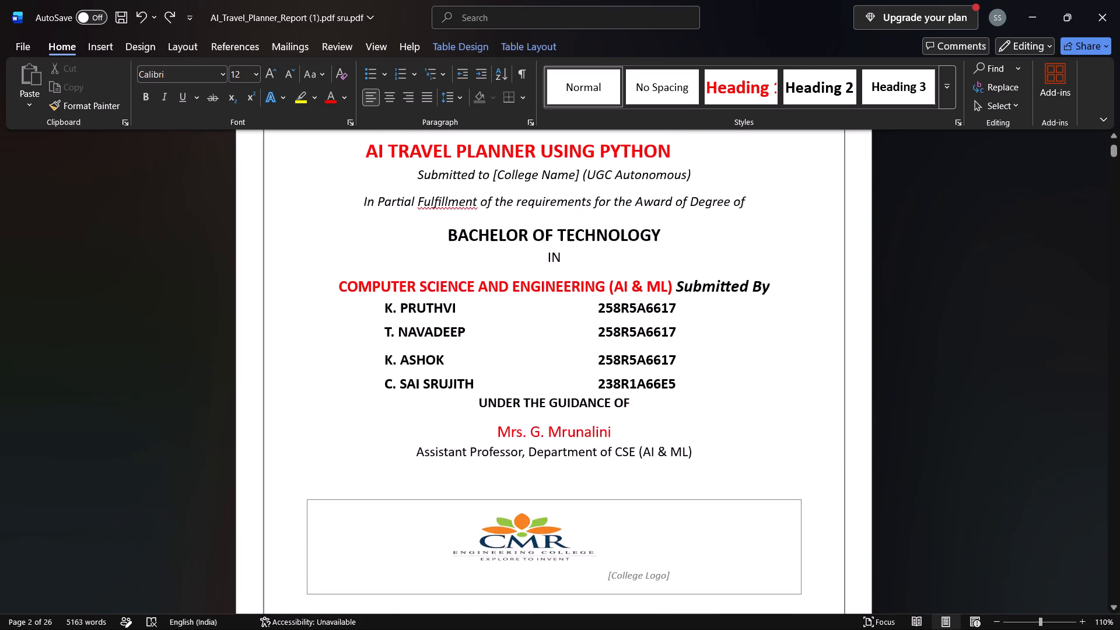
{"action": "scroll", "coordinate": [671, 314], "scroll_direction": "up", "scroll_amount": 1}
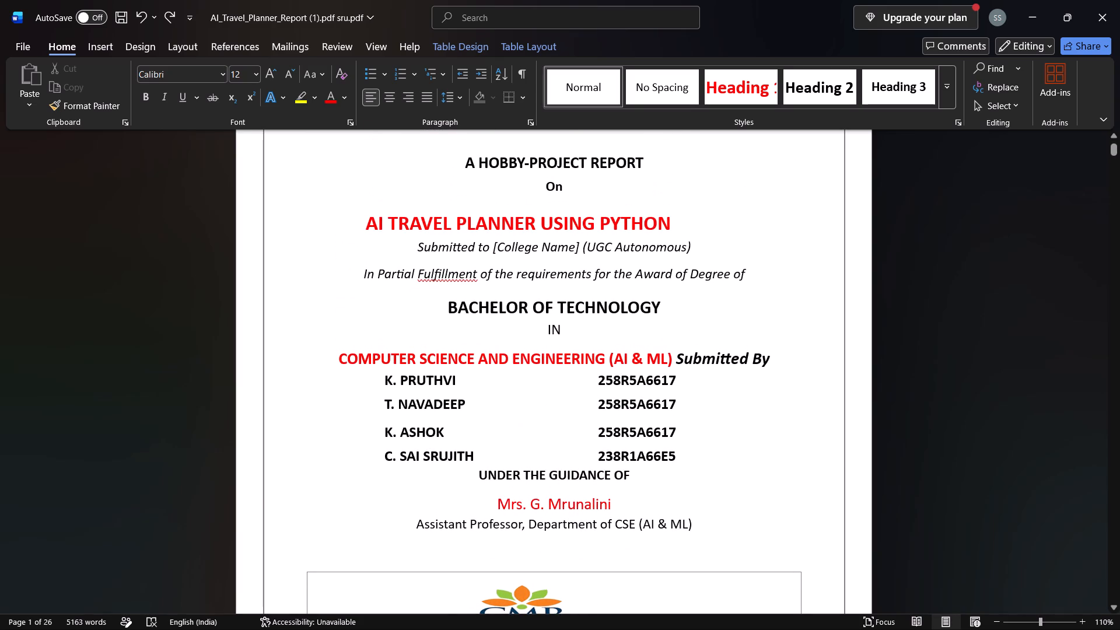
{"action": "left_click", "coordinate": [677, 381]}
{"action": "key", "text": "BackSpace"}
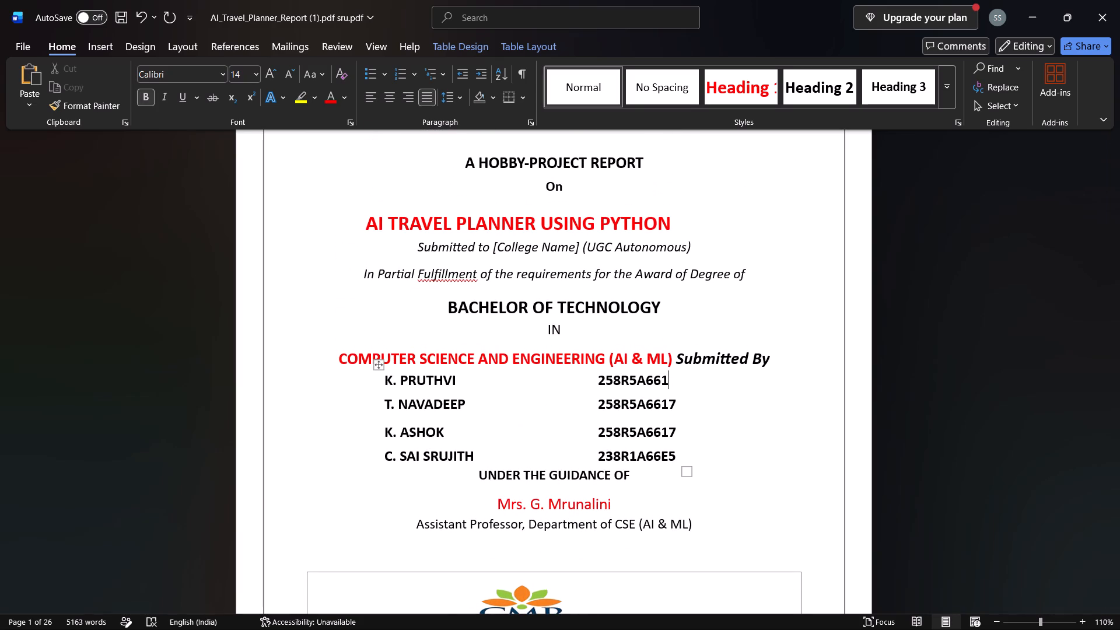
{"action": "key", "text": "7"}
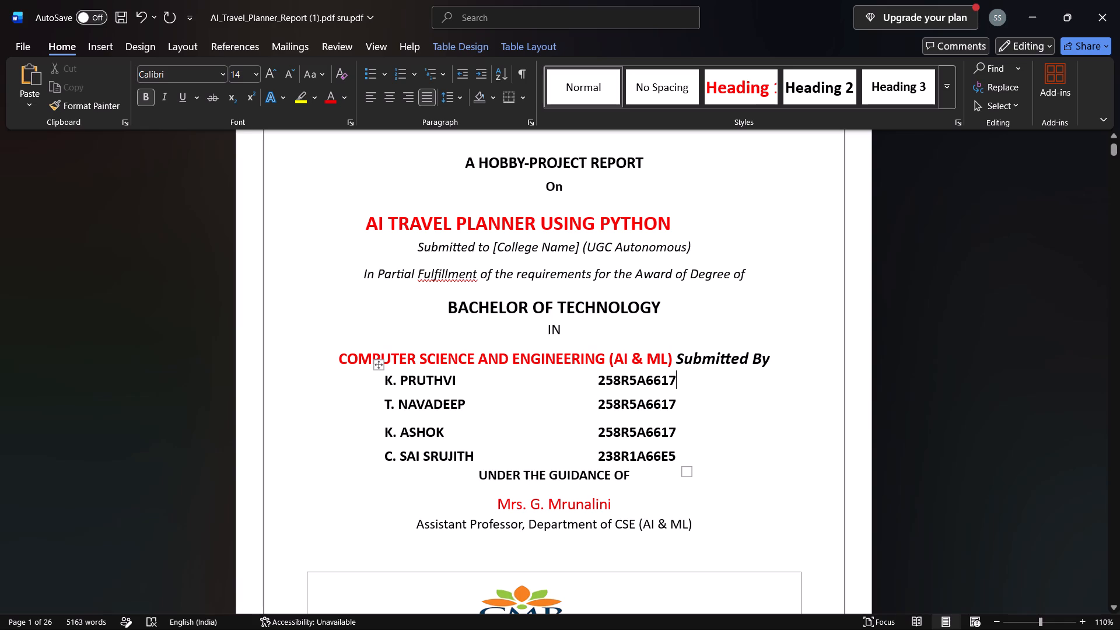
{"action": "left_click", "coordinate": [681, 409]}
{"action": "left_click", "coordinate": [678, 403]}
{"action": "key", "text": "BackSpace"}
{"action": "key", "text": "8"}
{"action": "left_click", "coordinate": [678, 432]}
{"action": "key", "text": "BackSpace"}
{"action": "key", "text": "9"}
On the certificate page, change the last digit of the second student's roll number to 8 and the third student's to 9.
{"action": "scroll", "coordinate": [663, 508], "scroll_direction": "down", "scroll_amount": 3}
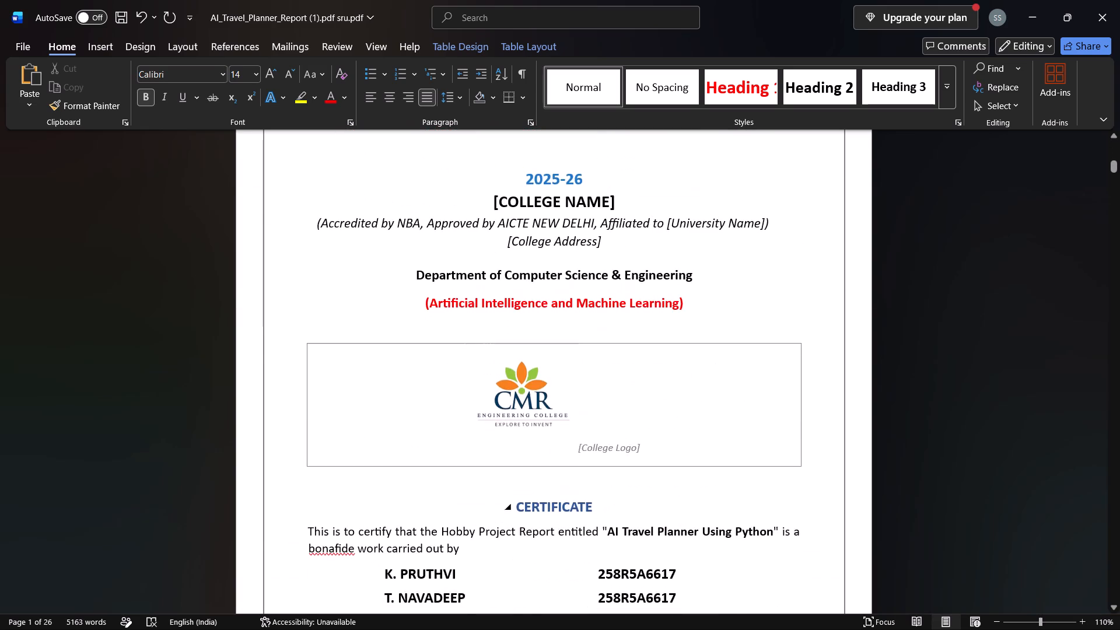
{"action": "scroll", "coordinate": [663, 508], "scroll_direction": "down", "scroll_amount": 1}
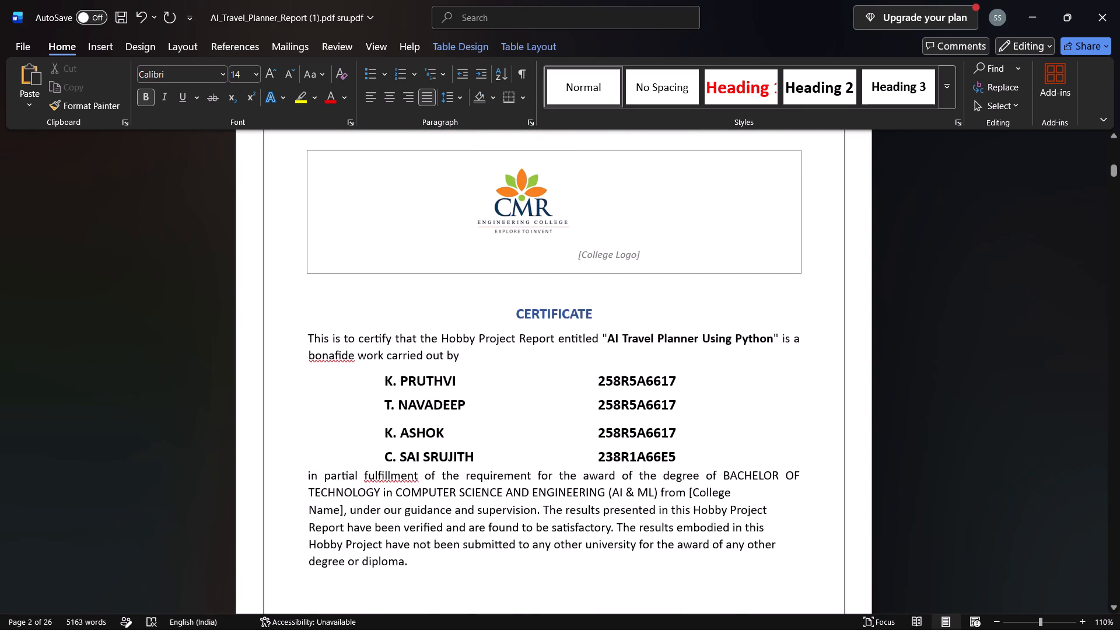
{"action": "left_click", "coordinate": [675, 408]}
{"action": "key", "text": "BackSpace"}
{"action": "key", "text": "8"}
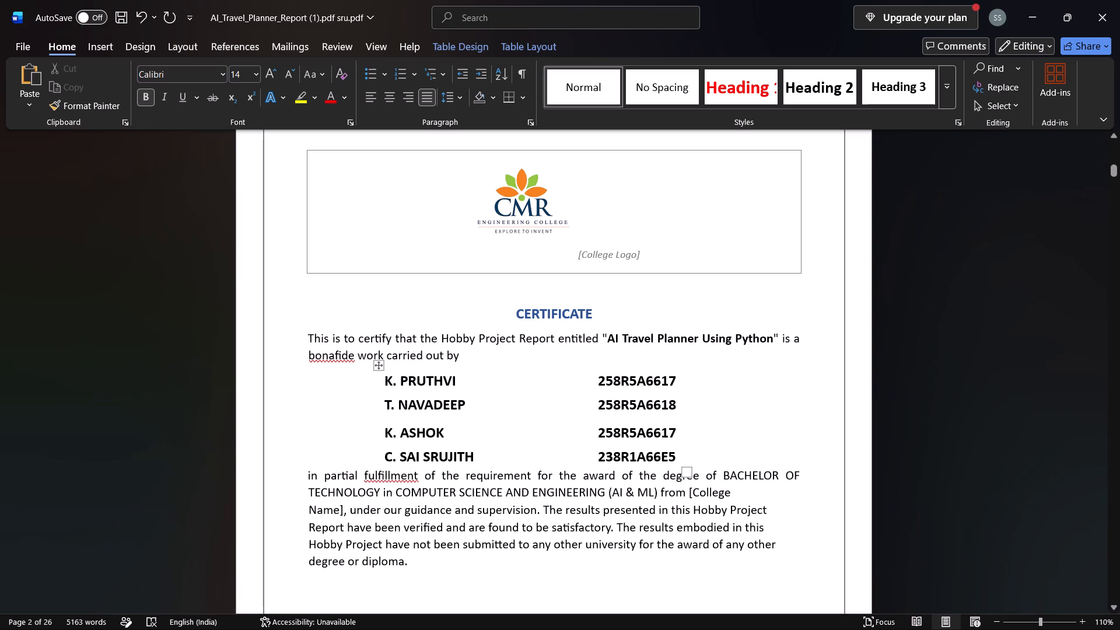
{"action": "left_click", "coordinate": [675, 433]}
{"action": "key", "text": "BackSpace"}
{"action": "key", "text": "9"}
Below the declaration on page 3, change the final digit of the second student's roll number to 8 and the third student's to 9.
{"action": "scroll", "coordinate": [675, 433], "scroll_direction": "down", "scroll_amount": 1}
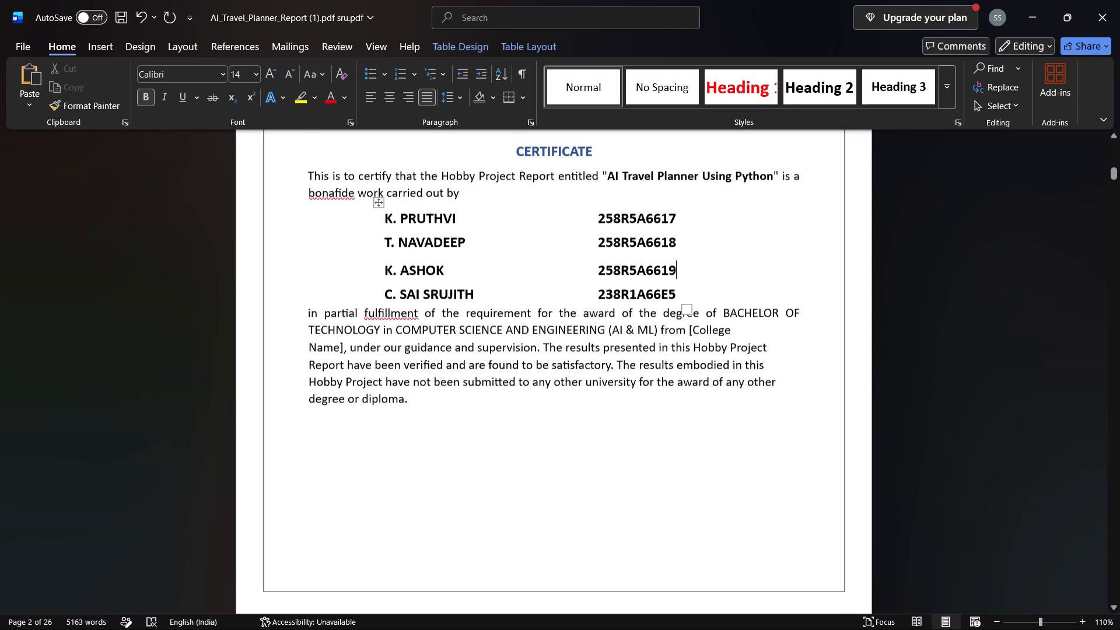
{"action": "scroll", "coordinate": [675, 433], "scroll_direction": "down", "scroll_amount": 4}
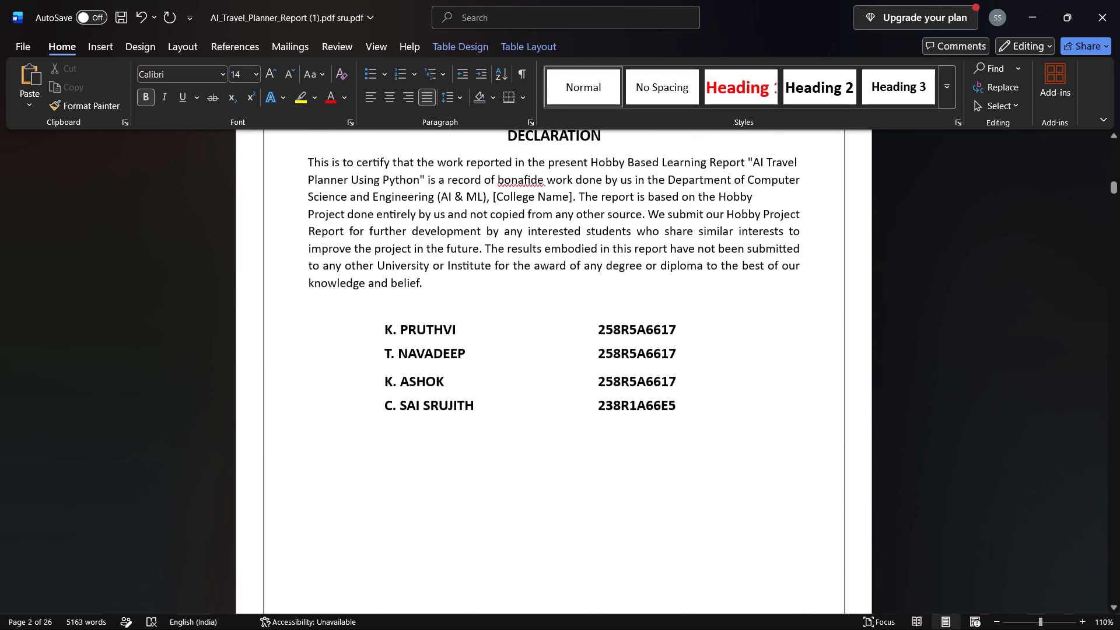
{"action": "left_click", "coordinate": [679, 353]}
{"action": "key", "text": "BackSpace"}
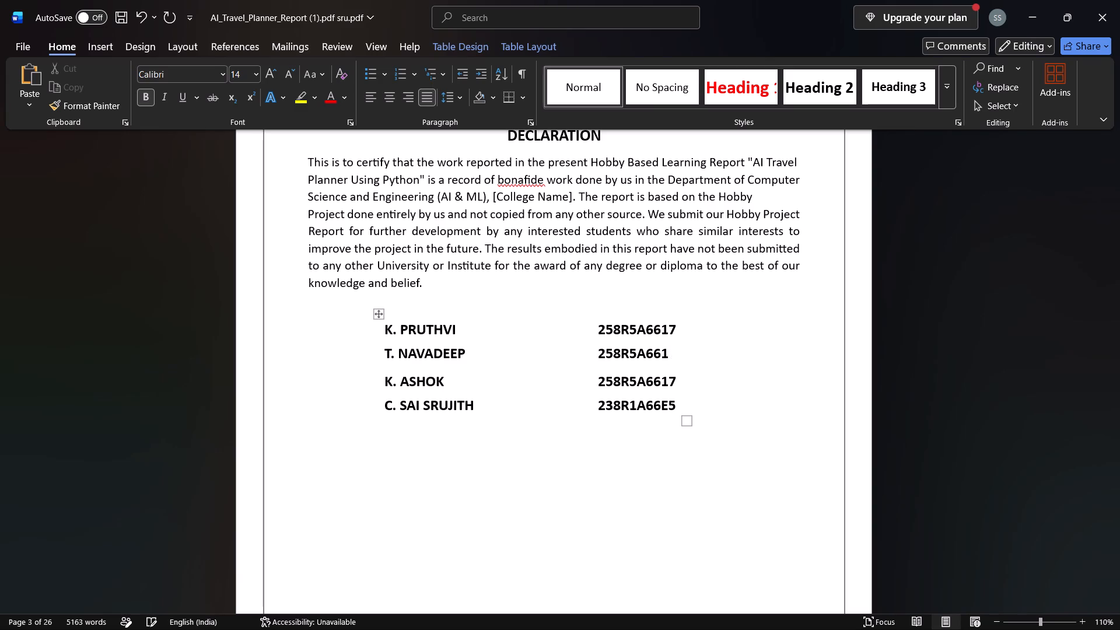
{"action": "key", "text": "8"}
{"action": "left_click", "coordinate": [680, 384]}
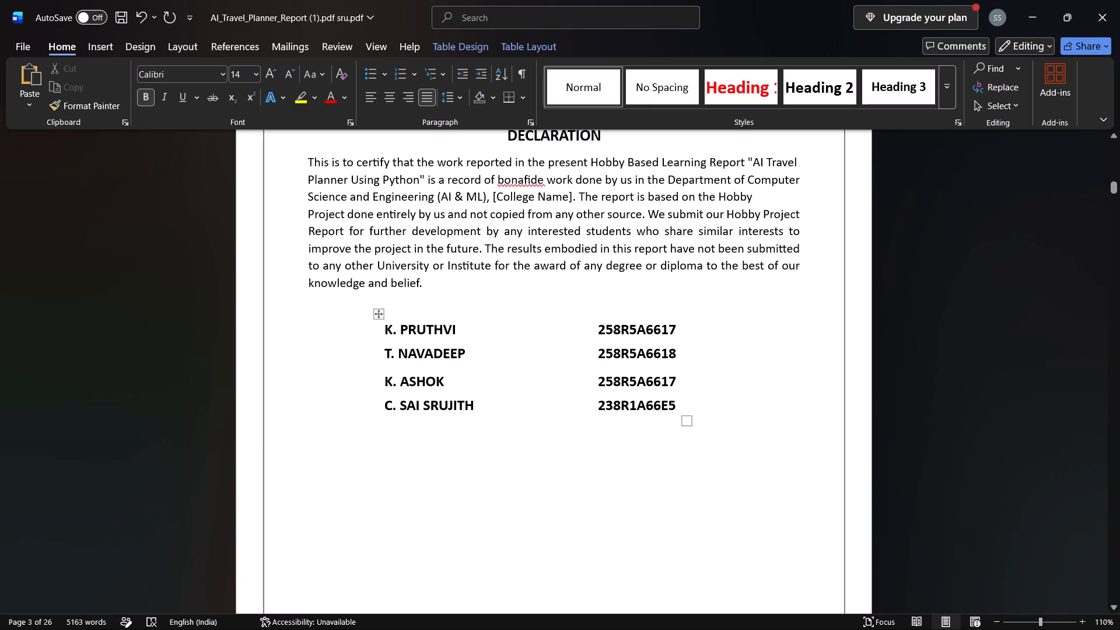
{"action": "left_click", "coordinate": [675, 381]}
{"action": "key", "text": "BackSpace"}
{"action": "key", "text": "9"}
Scale the certificate page's college logo down proportionally to about 80 percent of its size.
{"action": "scroll", "coordinate": [675, 381], "scroll_direction": "up", "scroll_amount": 2}
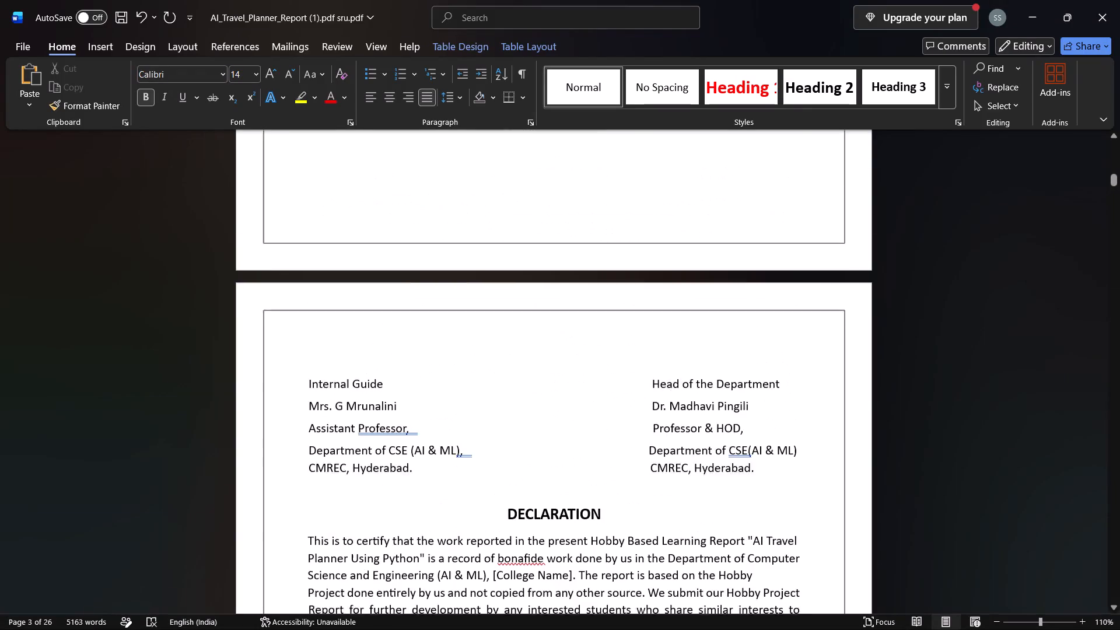
{"action": "scroll", "coordinate": [675, 381], "scroll_direction": "up", "scroll_amount": 2}
{"action": "scroll", "coordinate": [675, 381], "scroll_direction": "down", "scroll_amount": 1}
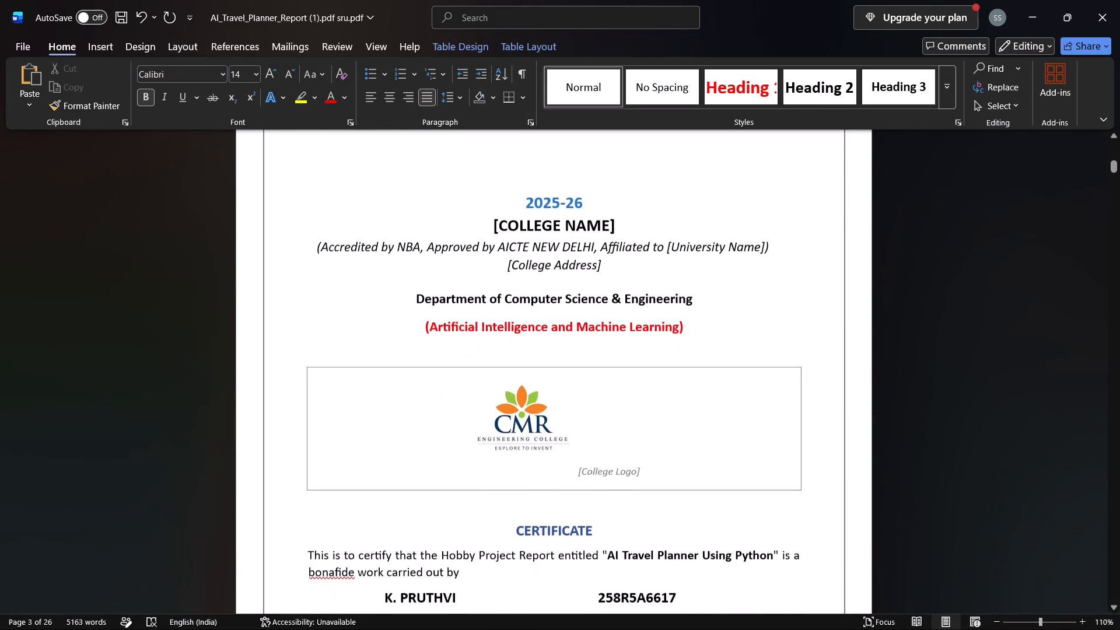
{"action": "left_click", "coordinate": [521, 422]}
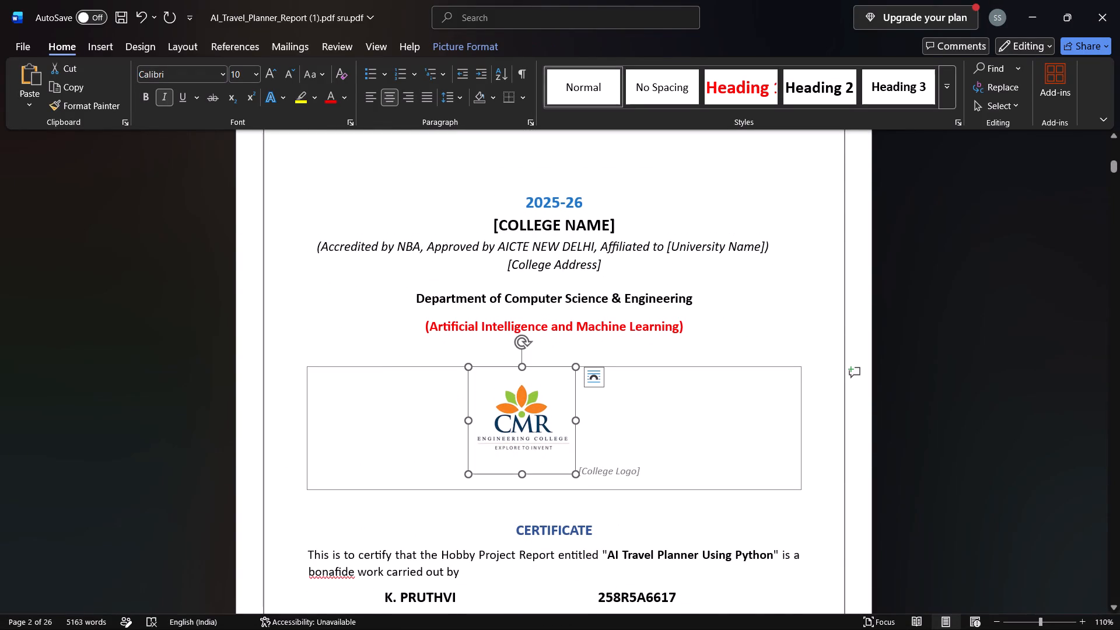
{"action": "left_click_drag", "start_coordinate": [573, 475], "coordinate": [573, 418]}
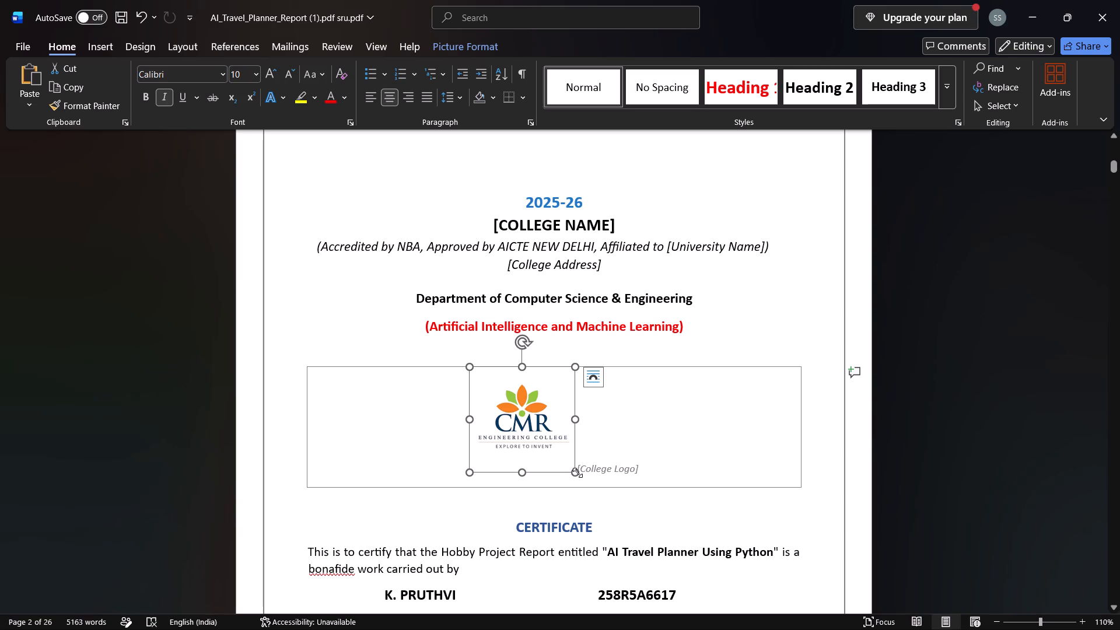
{"action": "left_click_drag", "start_coordinate": [575, 473], "coordinate": [570, 469]}
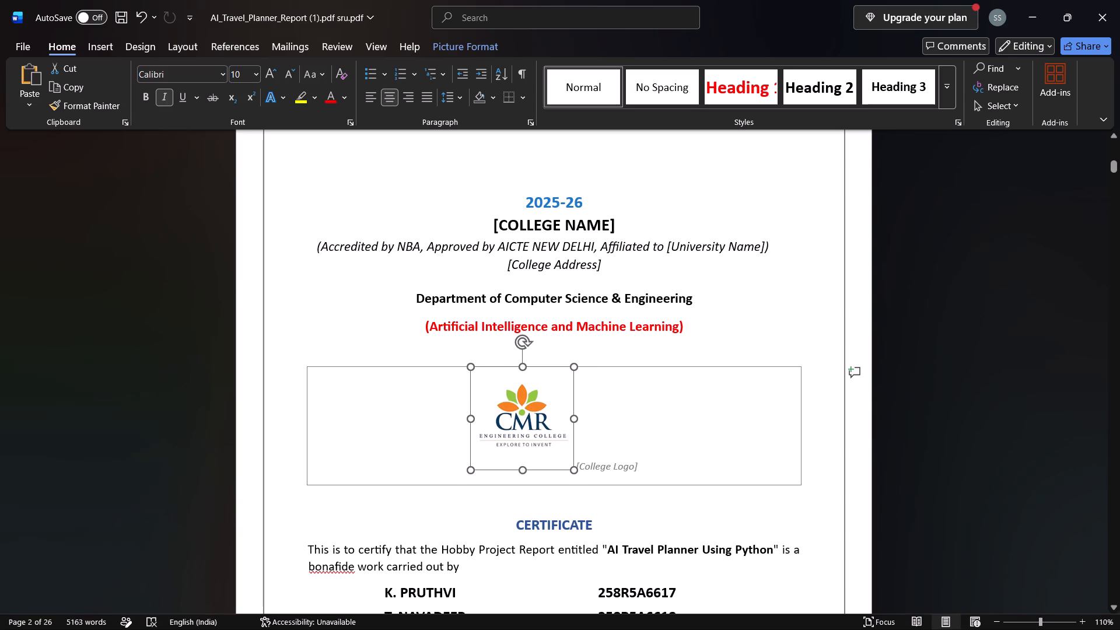
{"action": "left_click_drag", "start_coordinate": [570, 469], "coordinate": [561, 423]}
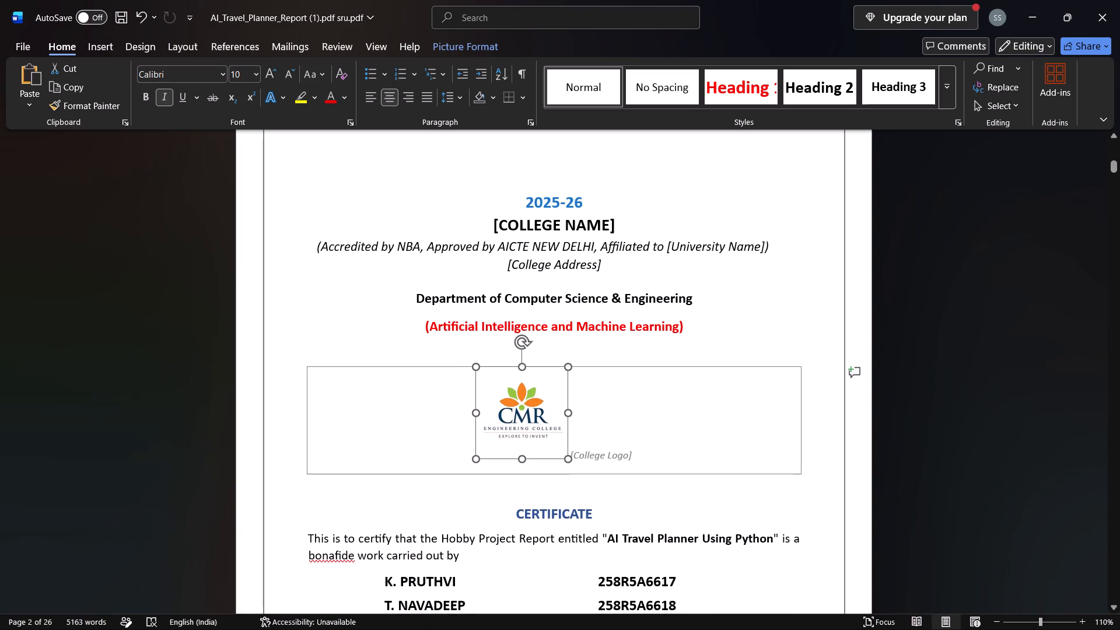
{"action": "left_click_drag", "start_coordinate": [561, 423], "coordinate": [561, 414]}
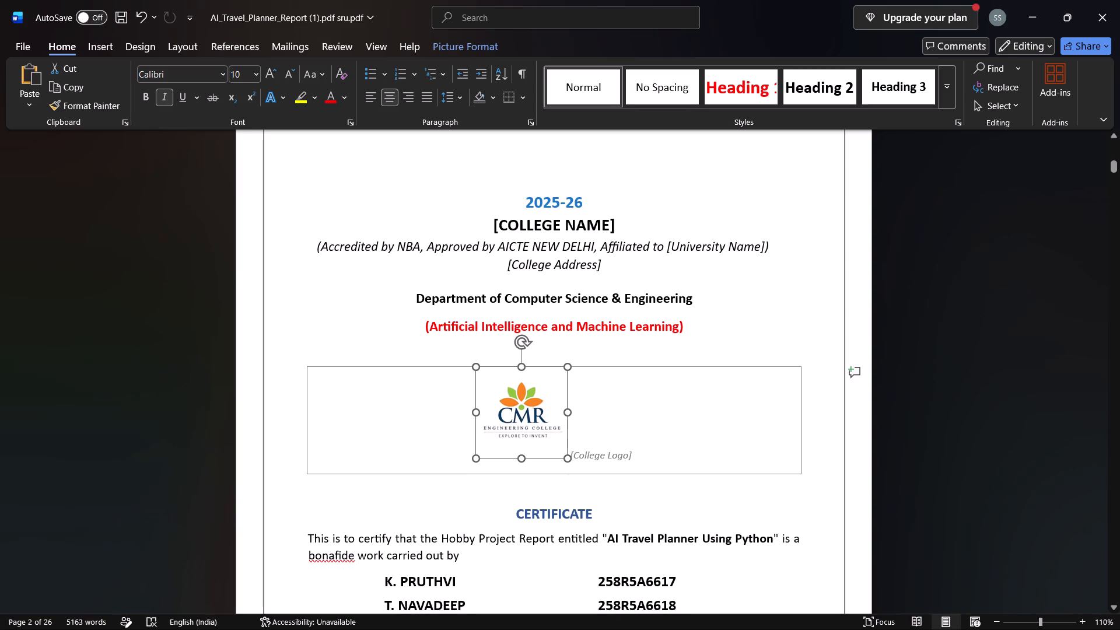
{"action": "left_click_drag", "start_coordinate": [561, 414], "coordinate": [555, 397]}
Flatten the certificate page's college logo until its height is just over a third of its width, keeping the width.
{"action": "scroll", "coordinate": [604, 557], "scroll_direction": "down", "scroll_amount": 1}
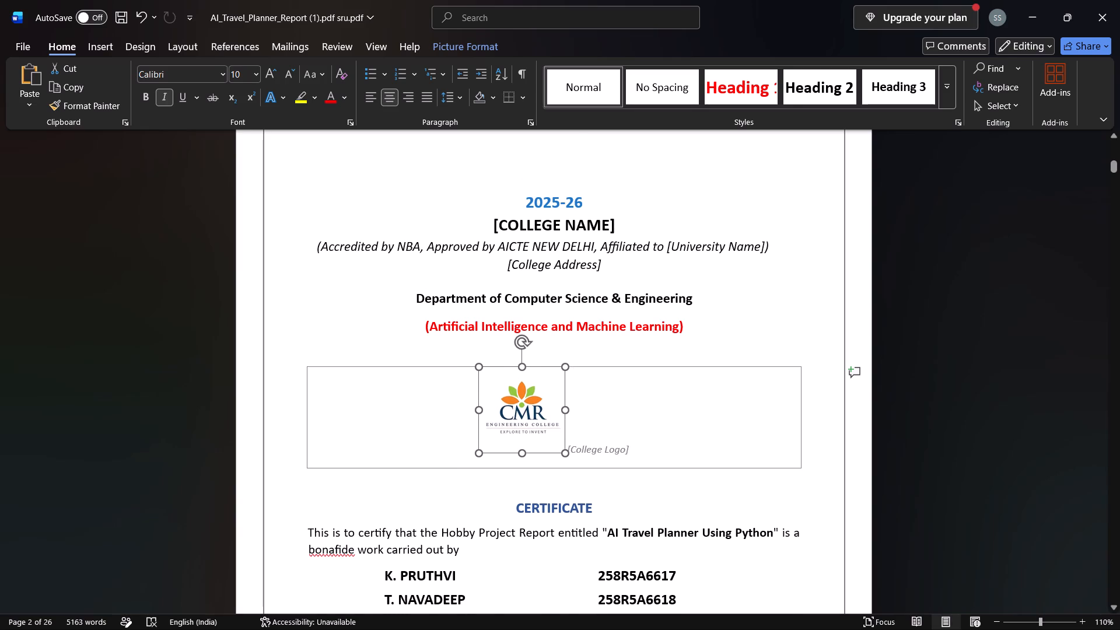
{"action": "scroll", "coordinate": [604, 557], "scroll_direction": "down", "scroll_amount": 3}
{"action": "scroll", "coordinate": [604, 557], "scroll_direction": "up", "scroll_amount": 2}
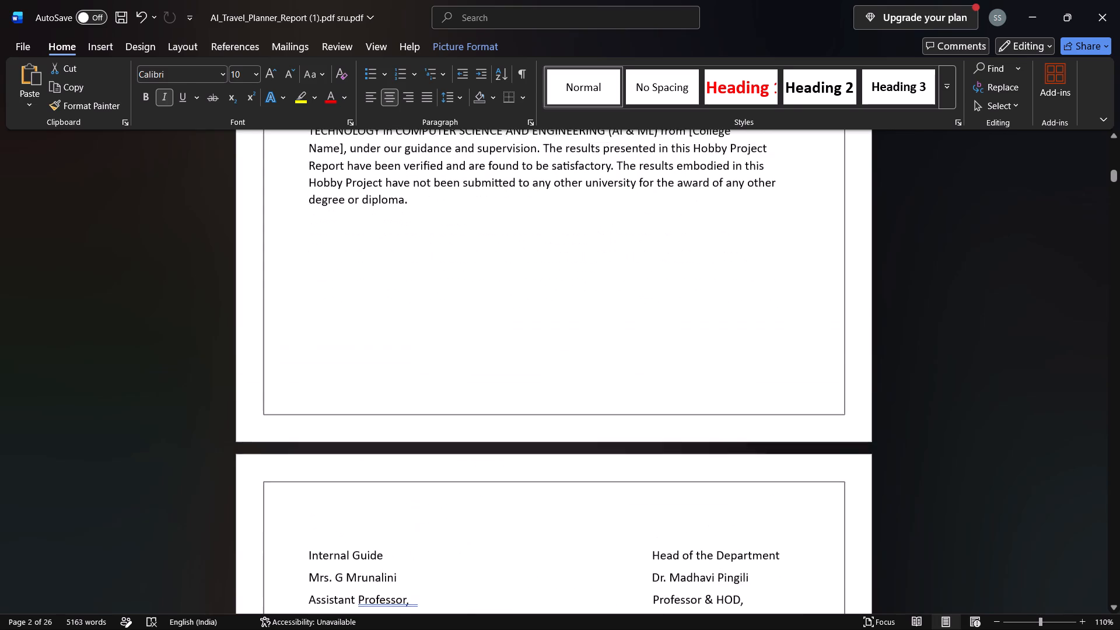
{"action": "scroll", "coordinate": [604, 557], "scroll_direction": "up", "scroll_amount": 2}
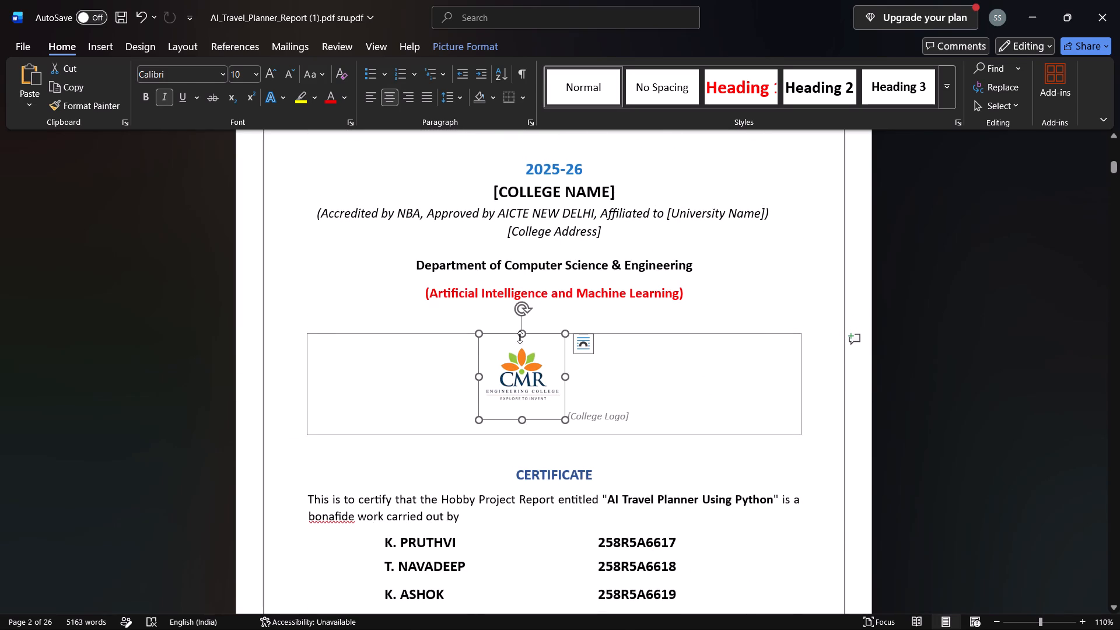
{"action": "left_click_drag", "start_coordinate": [521, 332], "coordinate": [531, 297]}
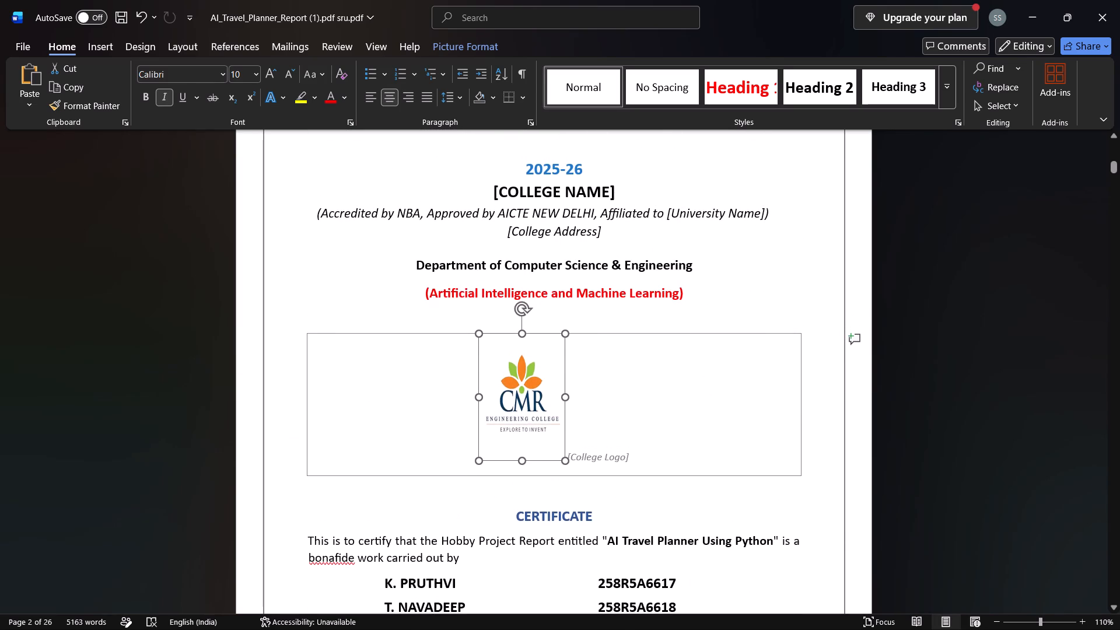
{"action": "left_click_drag", "start_coordinate": [531, 297], "coordinate": [534, 345]}
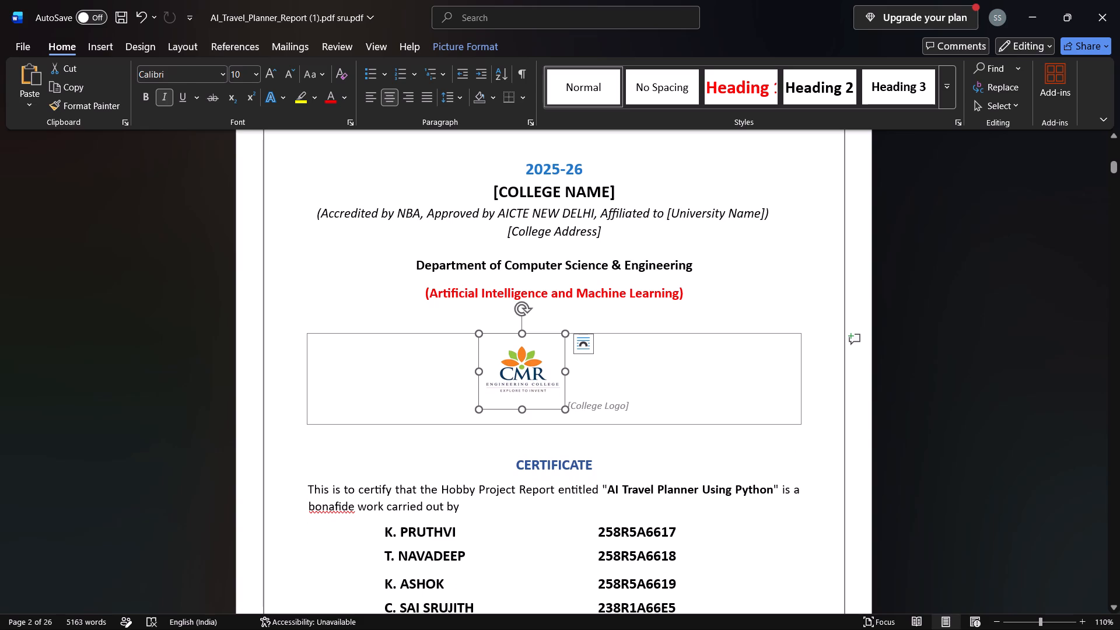
{"action": "left_click_drag", "start_coordinate": [523, 334], "coordinate": [523, 337]}
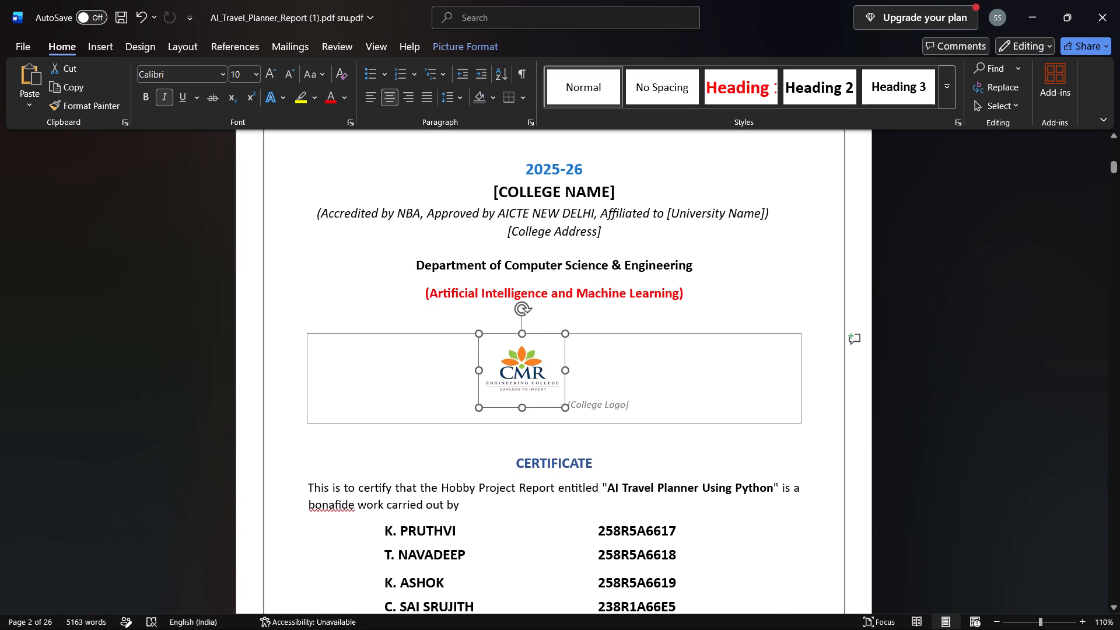
{"action": "left_click_drag", "start_coordinate": [523, 337], "coordinate": [523, 374]}
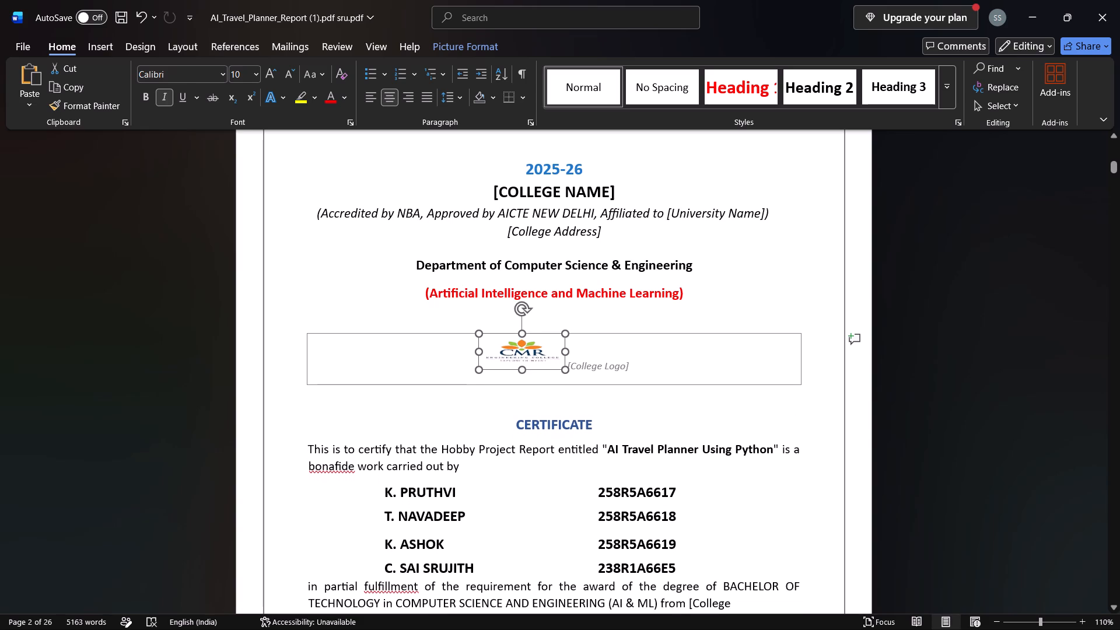
{"action": "left_click_drag", "start_coordinate": [523, 374], "coordinate": [523, 379]}
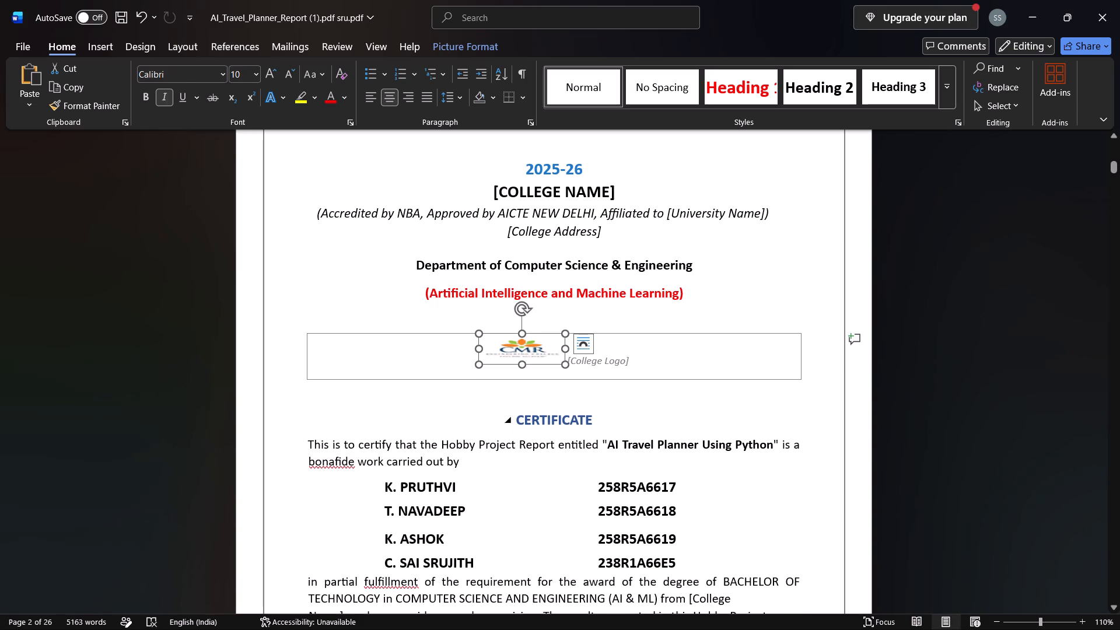
{"action": "scroll", "coordinate": [590, 468], "scroll_direction": "down", "scroll_amount": 2}
{"action": "scroll", "coordinate": [590, 468], "scroll_direction": "up", "scroll_amount": 1}
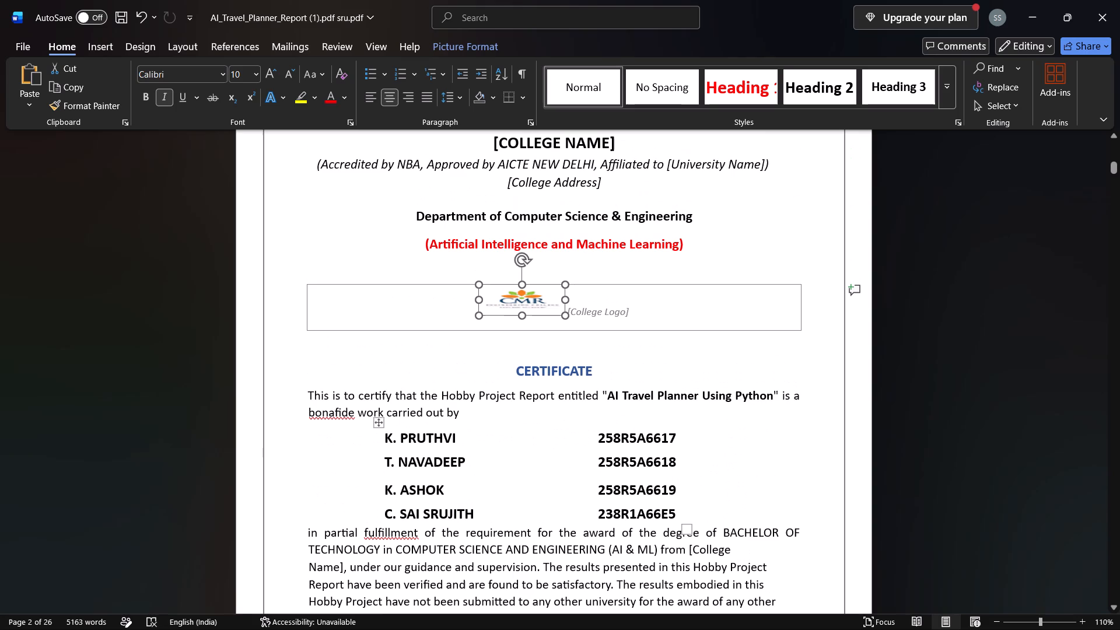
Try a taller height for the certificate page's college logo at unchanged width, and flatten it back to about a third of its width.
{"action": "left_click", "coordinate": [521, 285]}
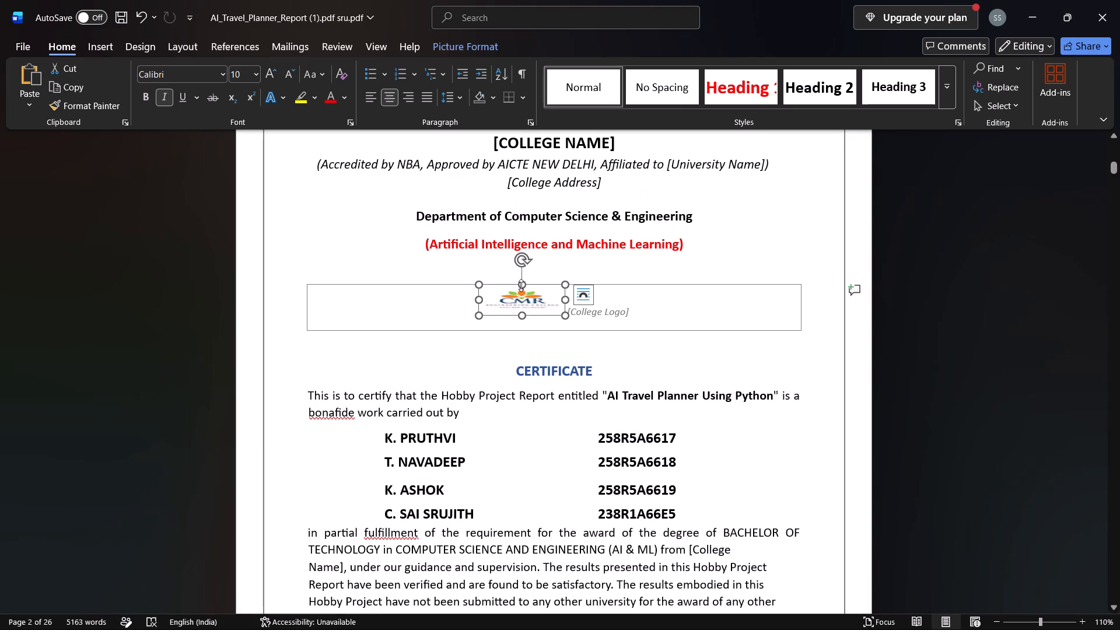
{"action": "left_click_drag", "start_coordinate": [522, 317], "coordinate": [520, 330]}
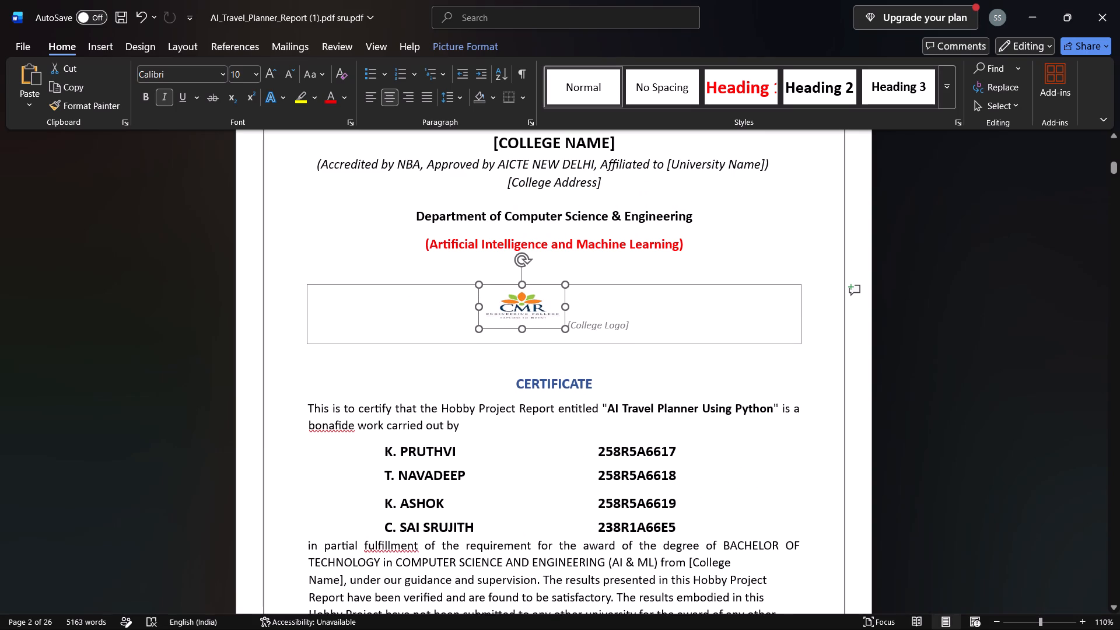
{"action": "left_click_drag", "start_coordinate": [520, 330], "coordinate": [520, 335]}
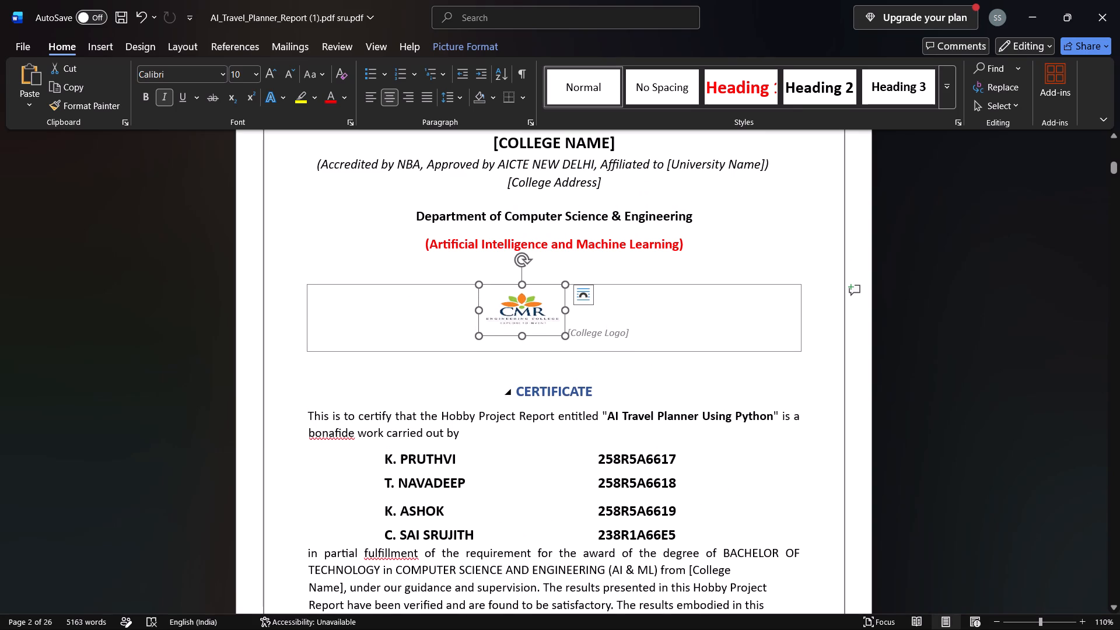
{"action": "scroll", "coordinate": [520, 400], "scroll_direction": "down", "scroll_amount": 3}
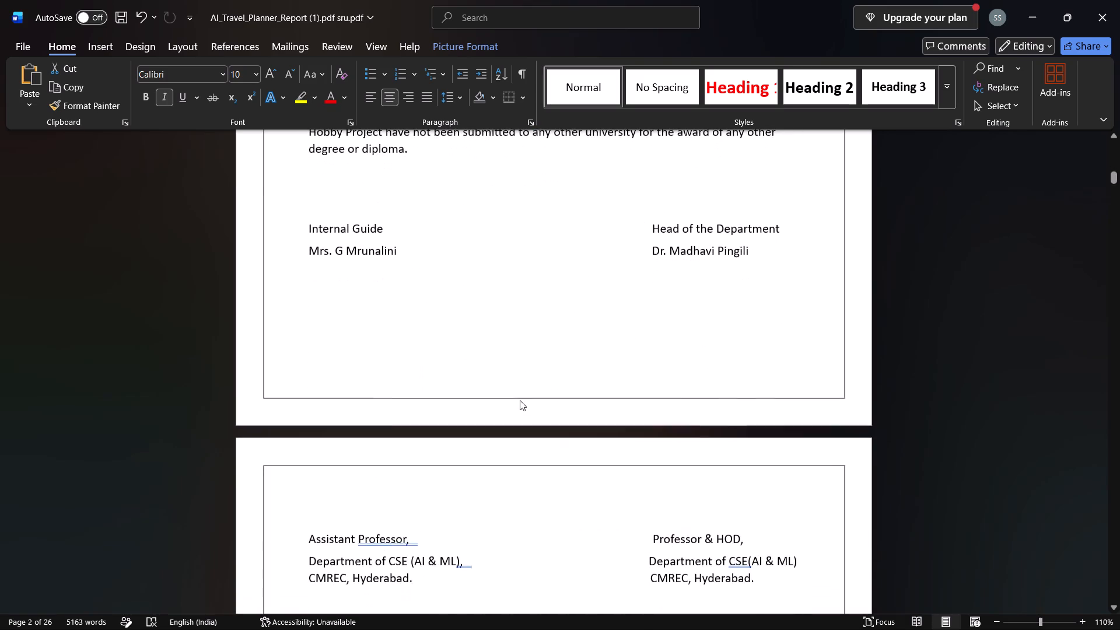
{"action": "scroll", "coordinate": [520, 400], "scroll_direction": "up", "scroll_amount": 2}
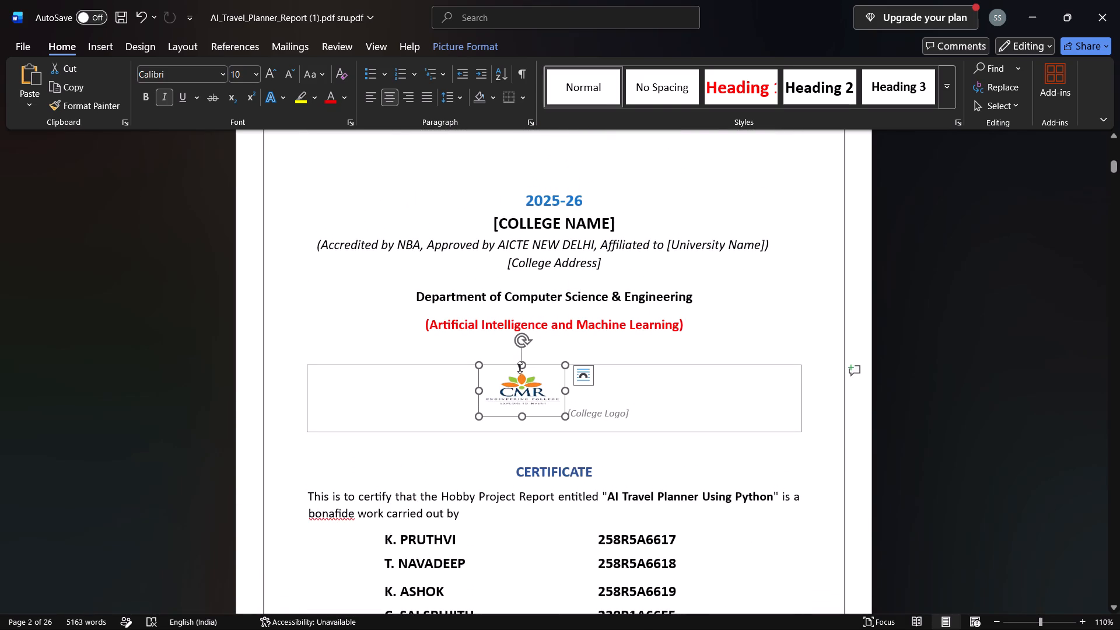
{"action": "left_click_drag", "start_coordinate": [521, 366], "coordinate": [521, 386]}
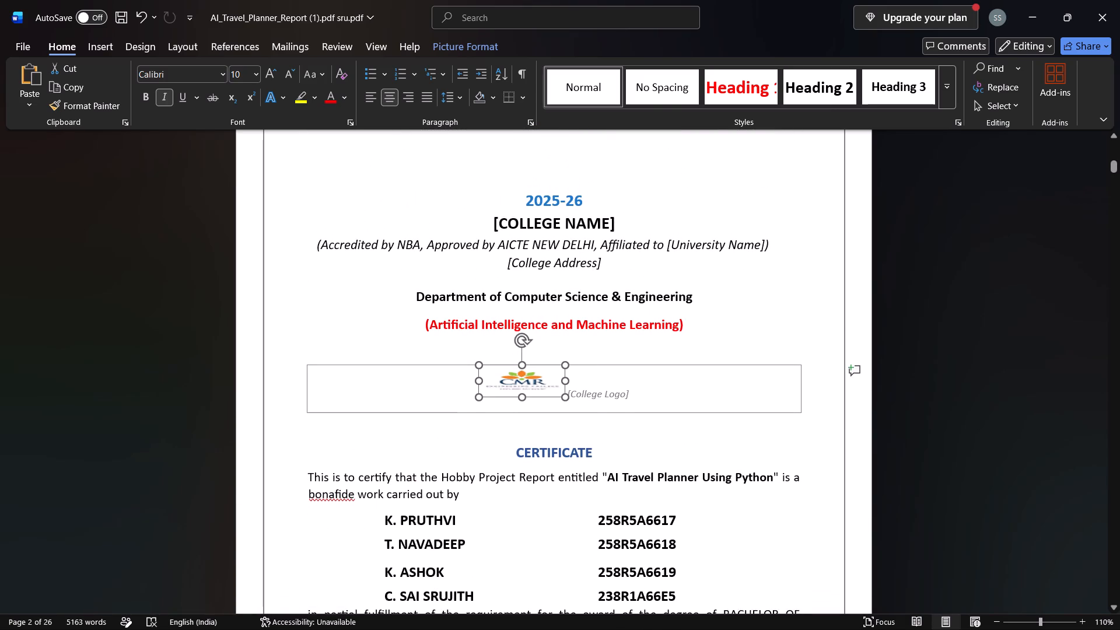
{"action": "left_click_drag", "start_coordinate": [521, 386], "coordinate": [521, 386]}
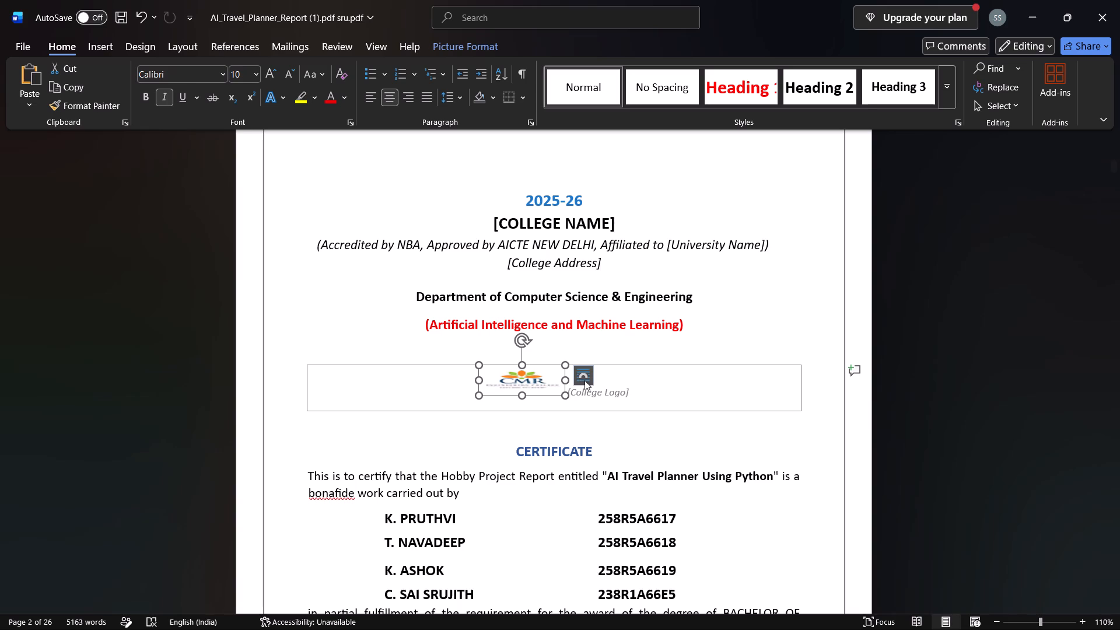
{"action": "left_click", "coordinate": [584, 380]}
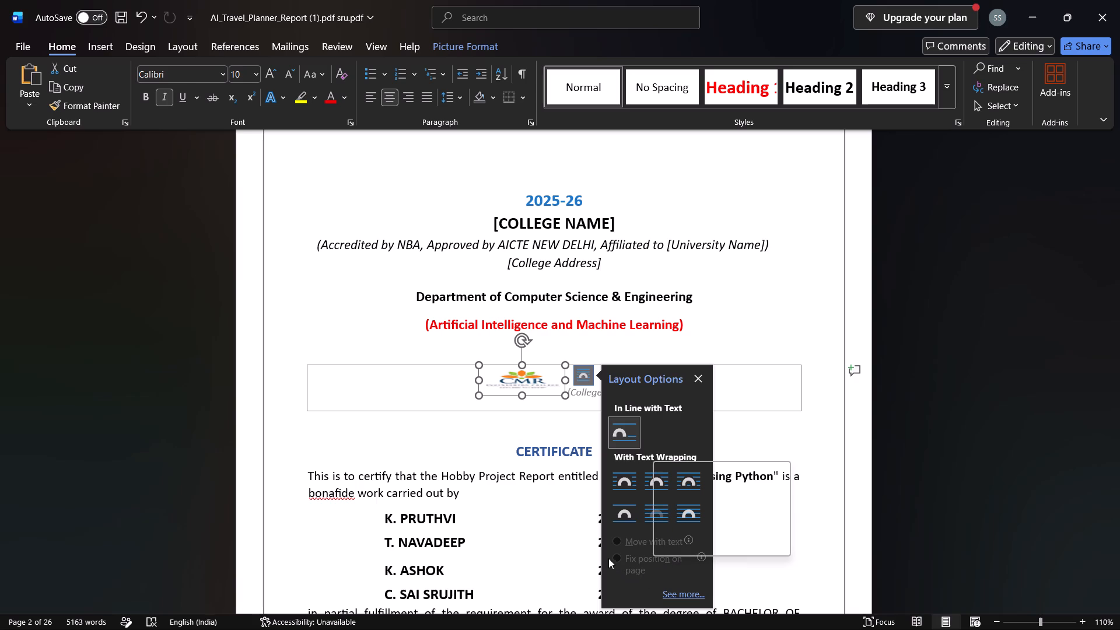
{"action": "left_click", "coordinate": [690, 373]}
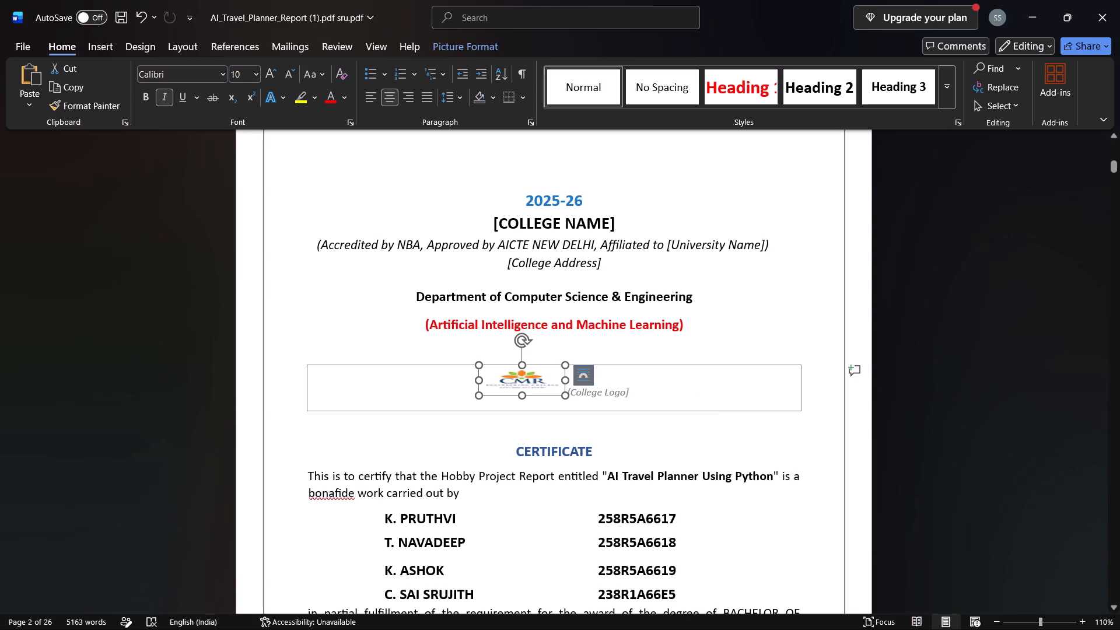
Enlarge the certificate page's college logo proportionally to about 1.75 times its size.
{"action": "left_click_drag", "start_coordinate": [480, 365], "coordinate": [472, 345]}
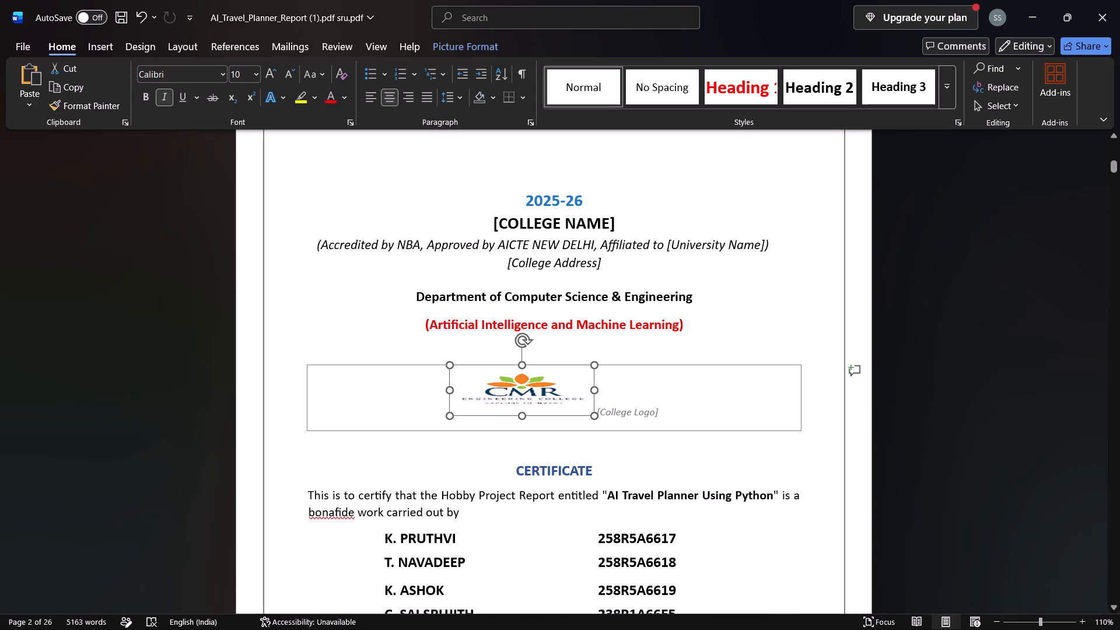
{"action": "left_click_drag", "start_coordinate": [472, 345], "coordinate": [458, 342]}
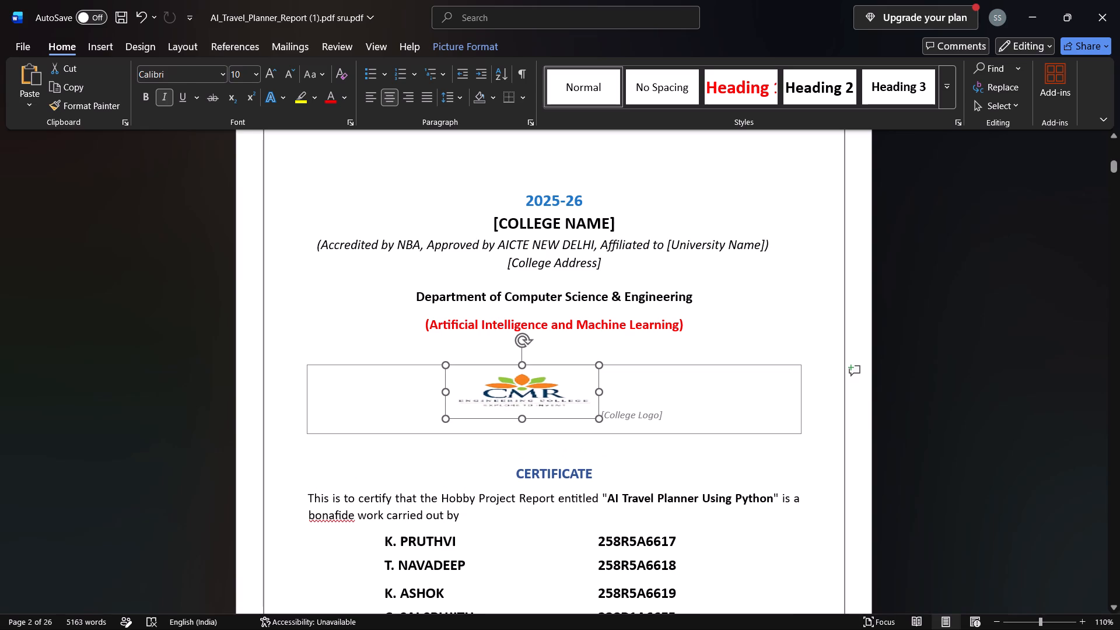
{"action": "left_click_drag", "start_coordinate": [458, 342], "coordinate": [447, 342]}
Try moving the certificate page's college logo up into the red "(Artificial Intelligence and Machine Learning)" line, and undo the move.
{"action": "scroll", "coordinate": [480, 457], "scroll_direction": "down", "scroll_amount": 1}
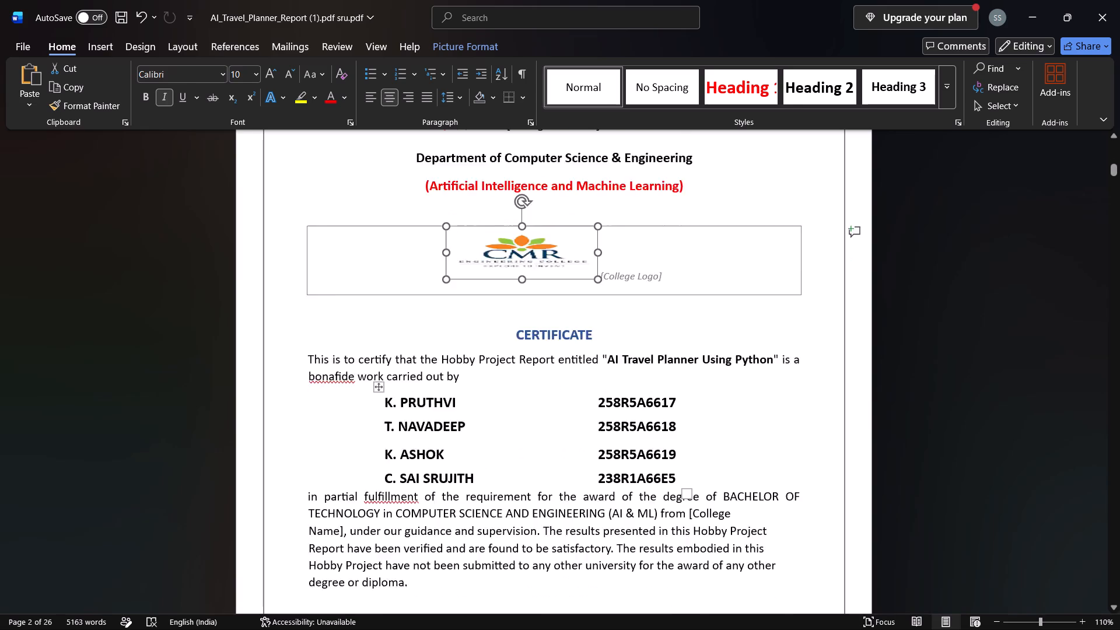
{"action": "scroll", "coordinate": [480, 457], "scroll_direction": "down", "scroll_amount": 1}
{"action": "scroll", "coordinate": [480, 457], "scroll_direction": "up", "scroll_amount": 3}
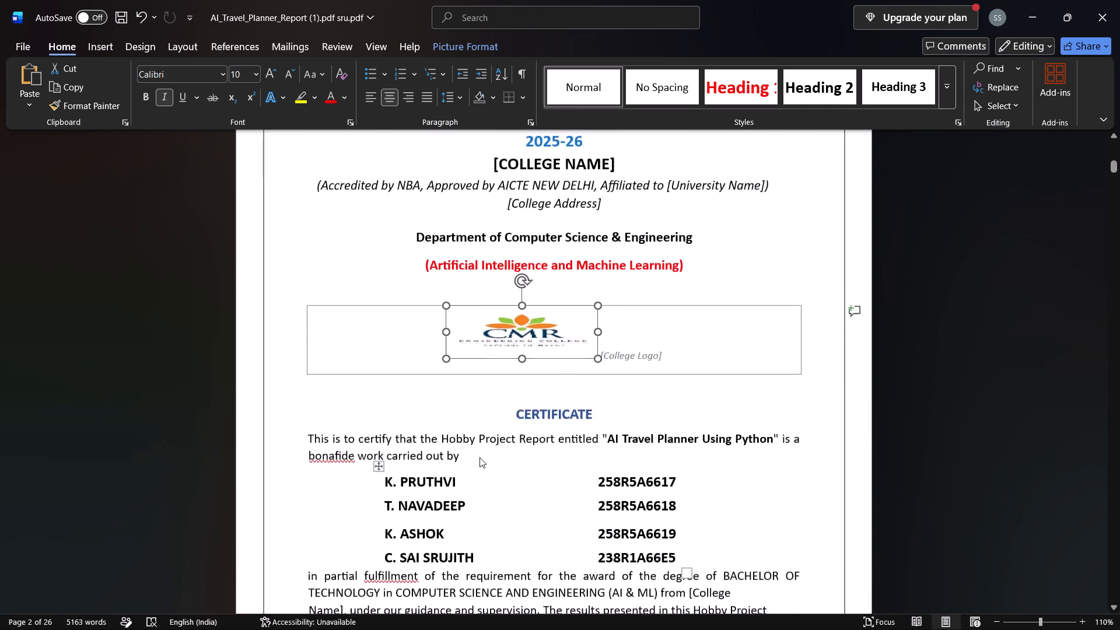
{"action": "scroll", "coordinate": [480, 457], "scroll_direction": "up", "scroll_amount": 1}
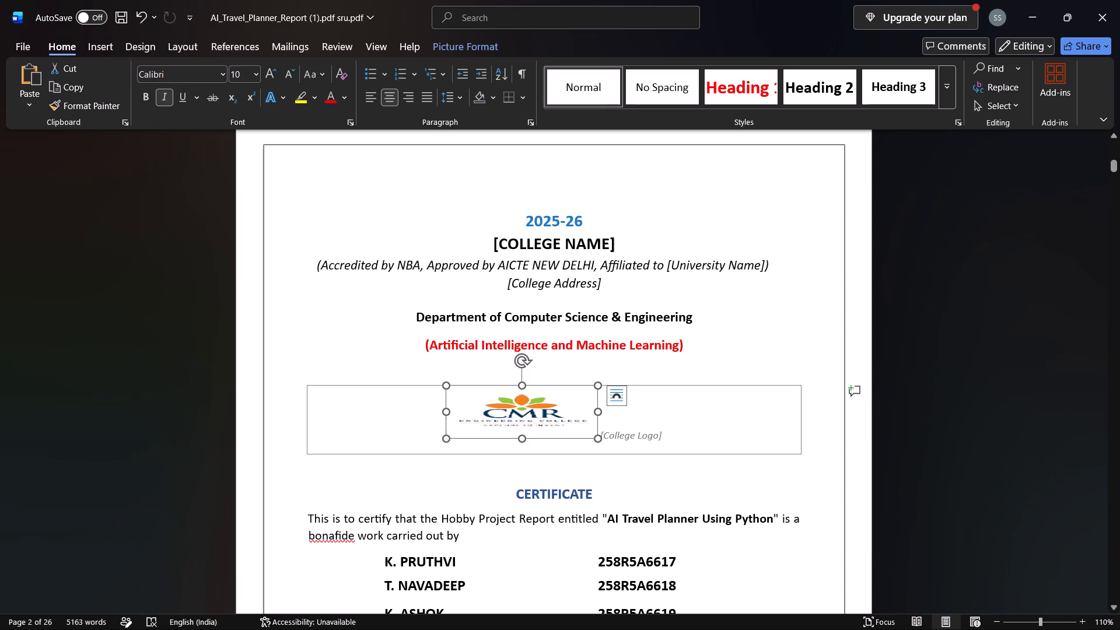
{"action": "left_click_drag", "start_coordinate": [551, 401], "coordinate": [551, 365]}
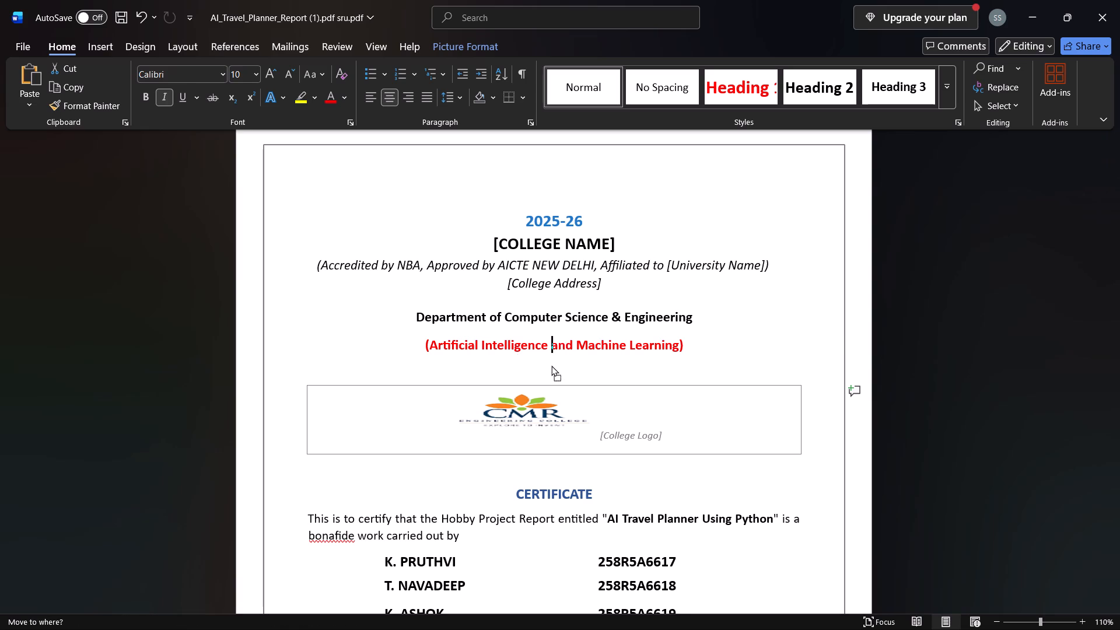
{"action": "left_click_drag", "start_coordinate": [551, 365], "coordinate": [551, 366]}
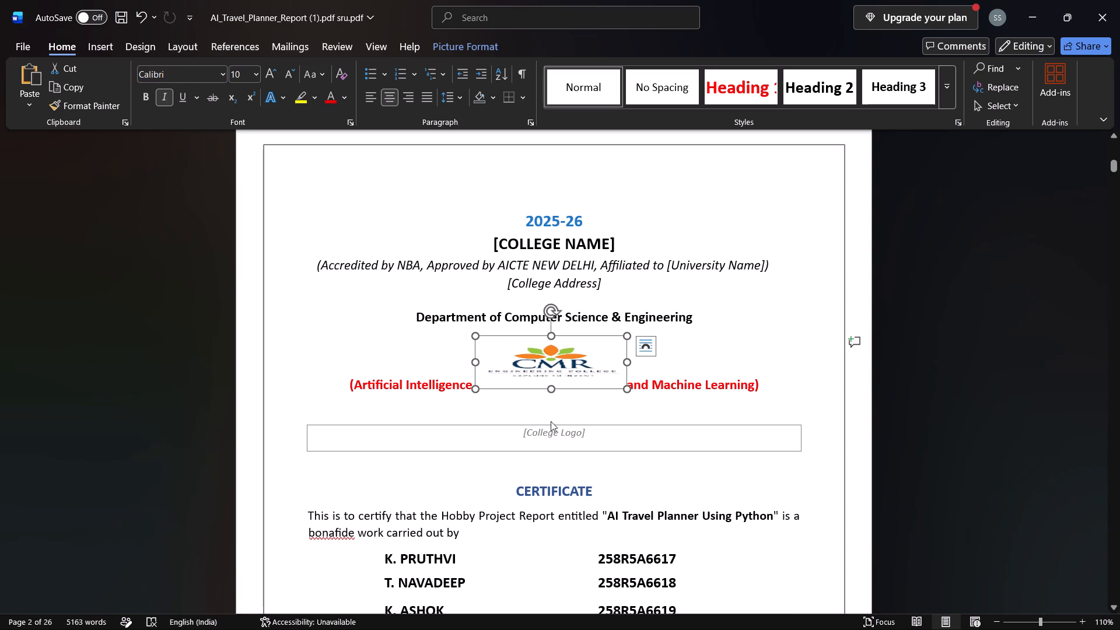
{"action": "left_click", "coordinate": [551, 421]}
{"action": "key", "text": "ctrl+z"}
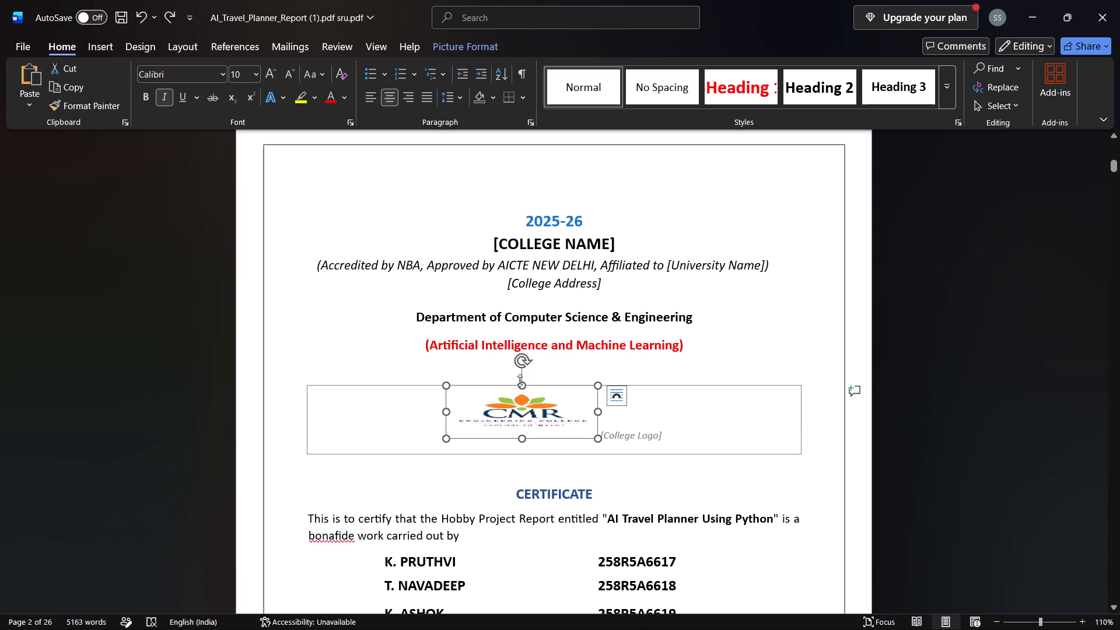
Reduce the certificate page's college logo to about 90 percent of its height and about 80 percent of its width.
{"action": "left_click_drag", "start_coordinate": [523, 379], "coordinate": [538, 374]}
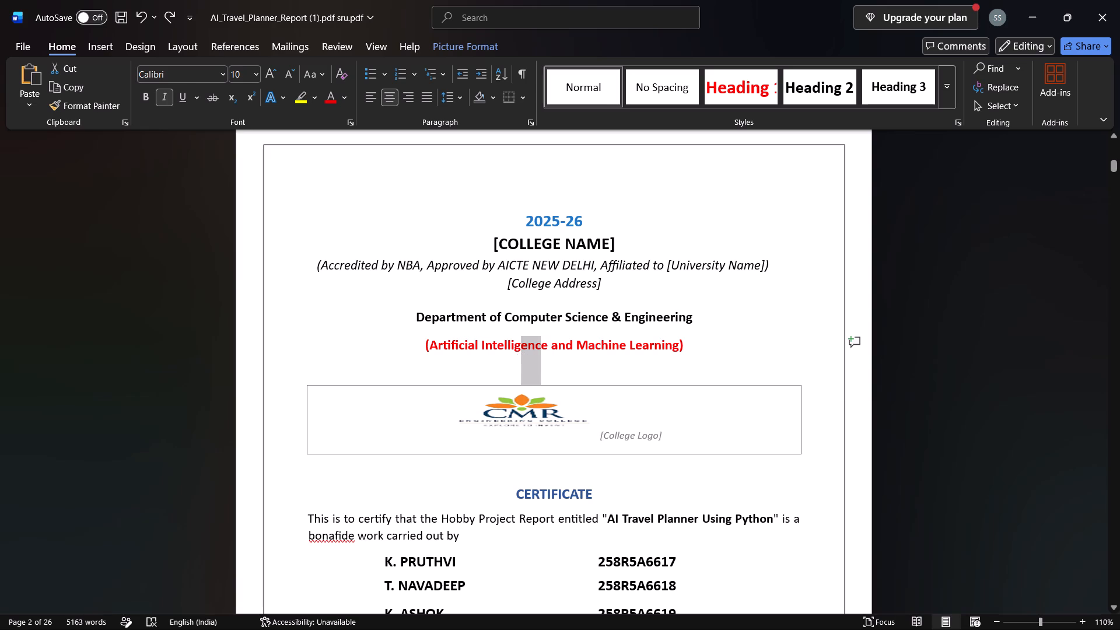
{"action": "left_click_drag", "start_coordinate": [538, 374], "coordinate": [538, 374]}
{"action": "left_click", "coordinate": [470, 421]}
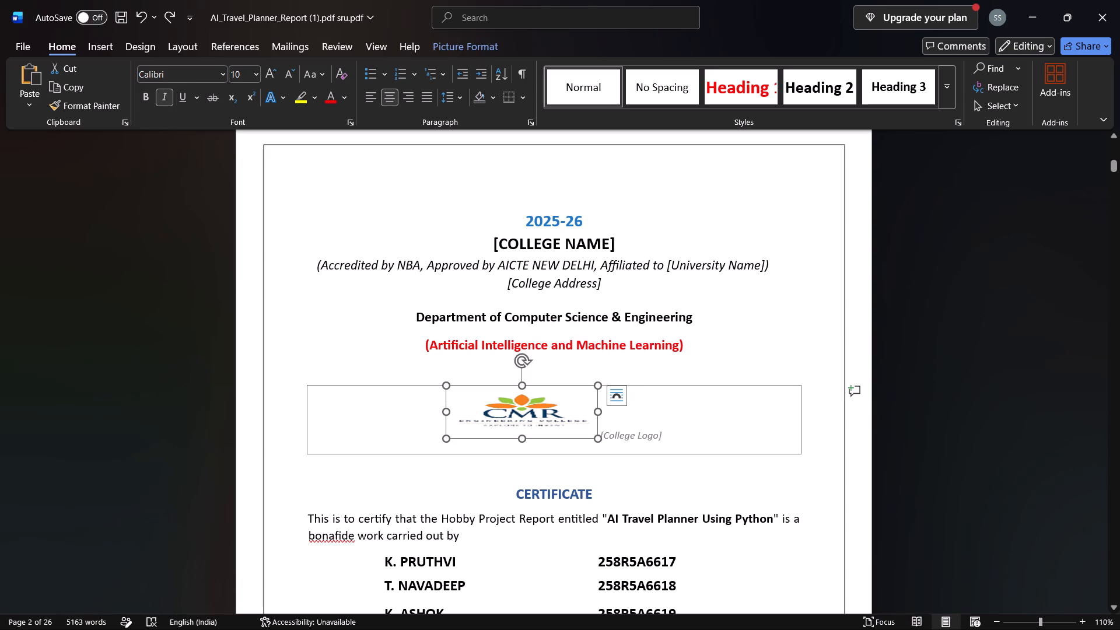
{"action": "left_click_drag", "start_coordinate": [523, 383], "coordinate": [536, 369]}
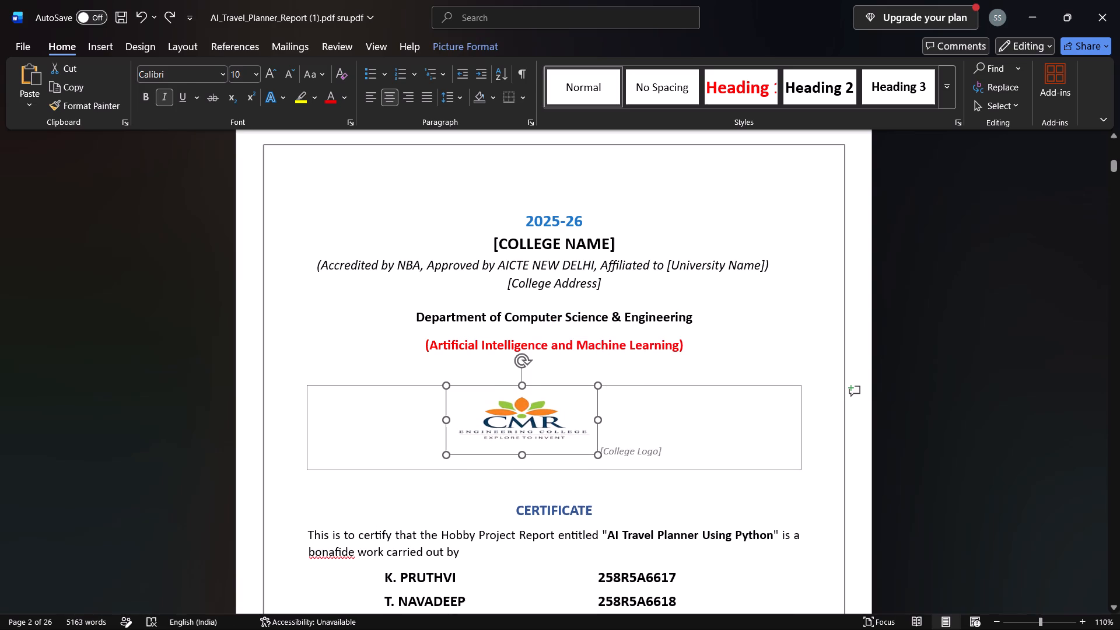
{"action": "left_click_drag", "start_coordinate": [536, 369], "coordinate": [533, 391]}
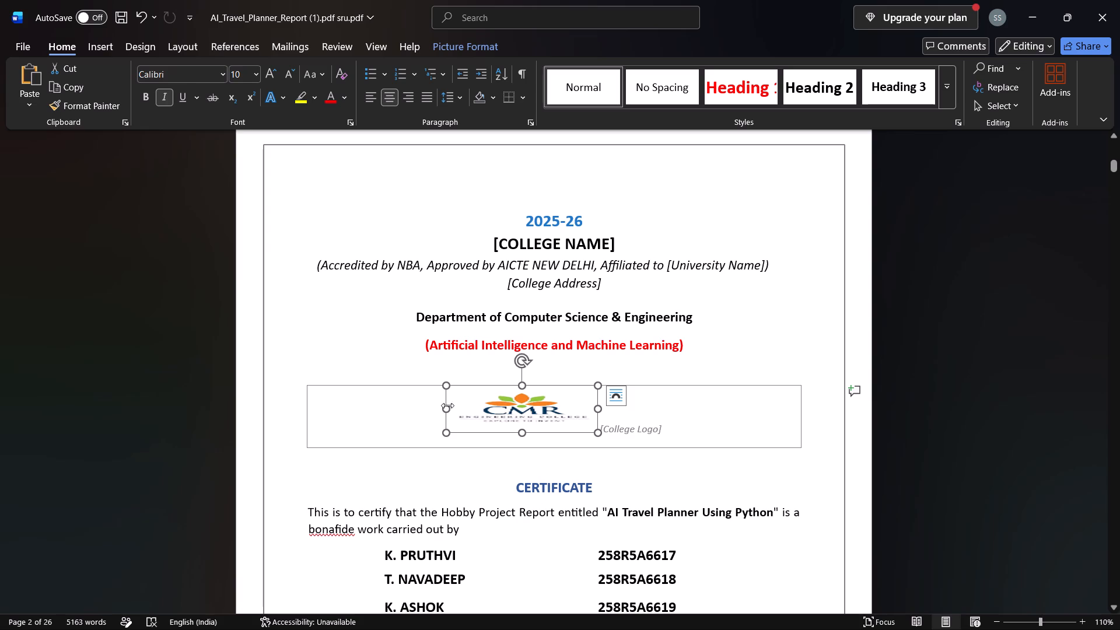
{"action": "left_click_drag", "start_coordinate": [447, 405], "coordinate": [481, 397]}
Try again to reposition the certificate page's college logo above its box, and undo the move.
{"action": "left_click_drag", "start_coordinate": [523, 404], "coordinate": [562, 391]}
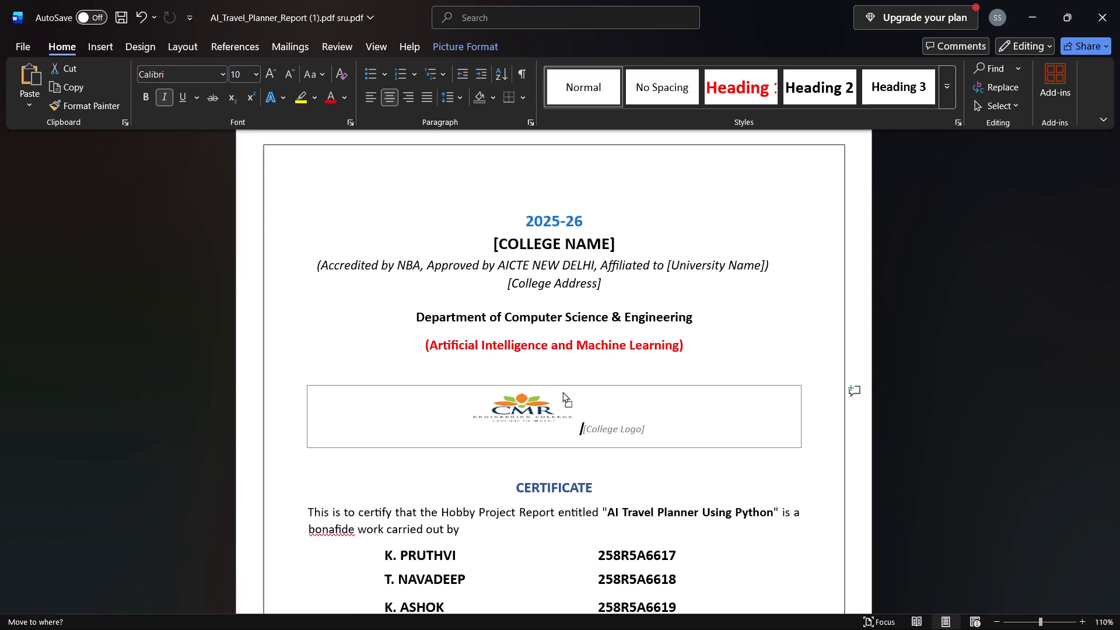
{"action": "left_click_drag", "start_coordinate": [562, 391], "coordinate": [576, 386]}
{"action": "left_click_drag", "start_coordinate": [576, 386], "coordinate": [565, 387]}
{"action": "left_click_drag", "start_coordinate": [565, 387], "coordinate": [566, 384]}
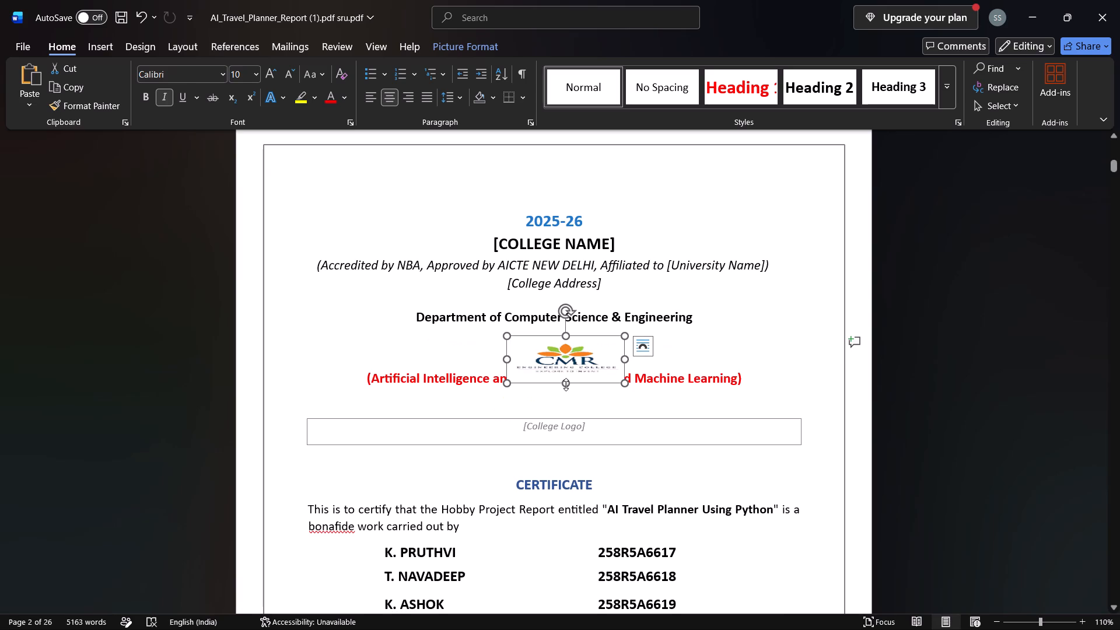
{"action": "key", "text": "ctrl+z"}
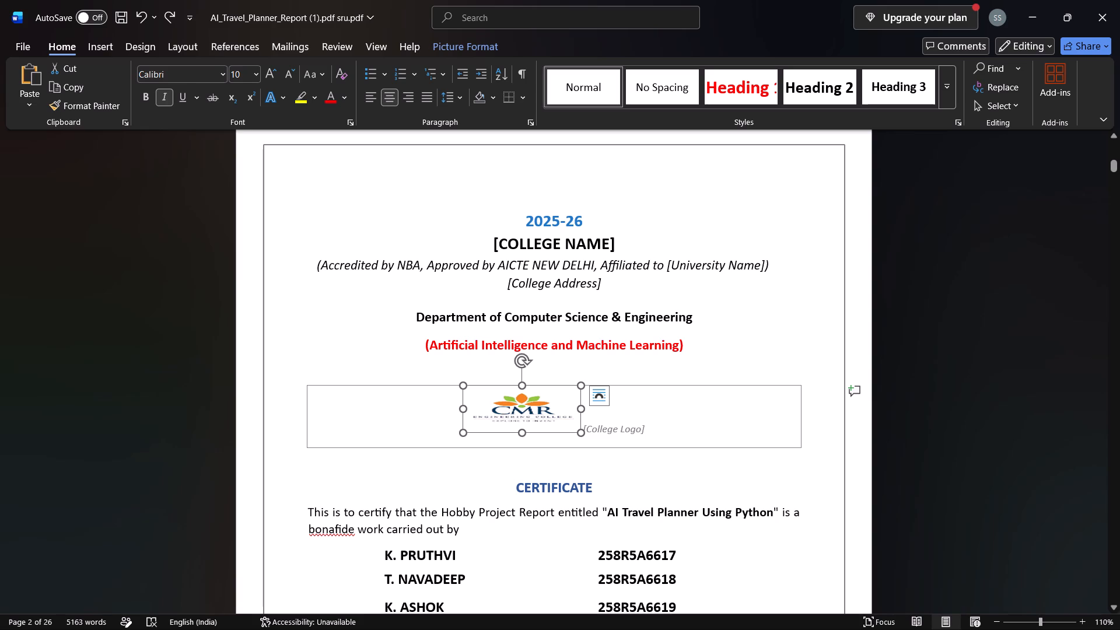
Delete the "[College Logo]" placeholder text beside the logo on the certificate page.
{"action": "left_click", "coordinate": [715, 429]}
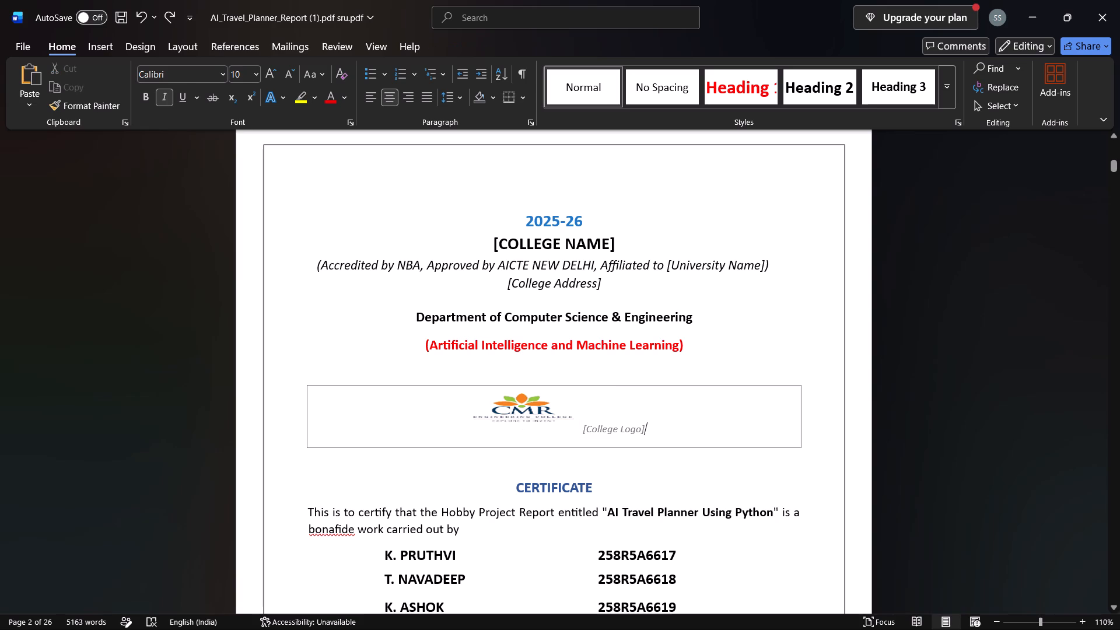
{"action": "key", "text": "BackSpace"}
{"action": "key", "text": "BackSpace"}
{"action": "key", "text": "BackSpace"}
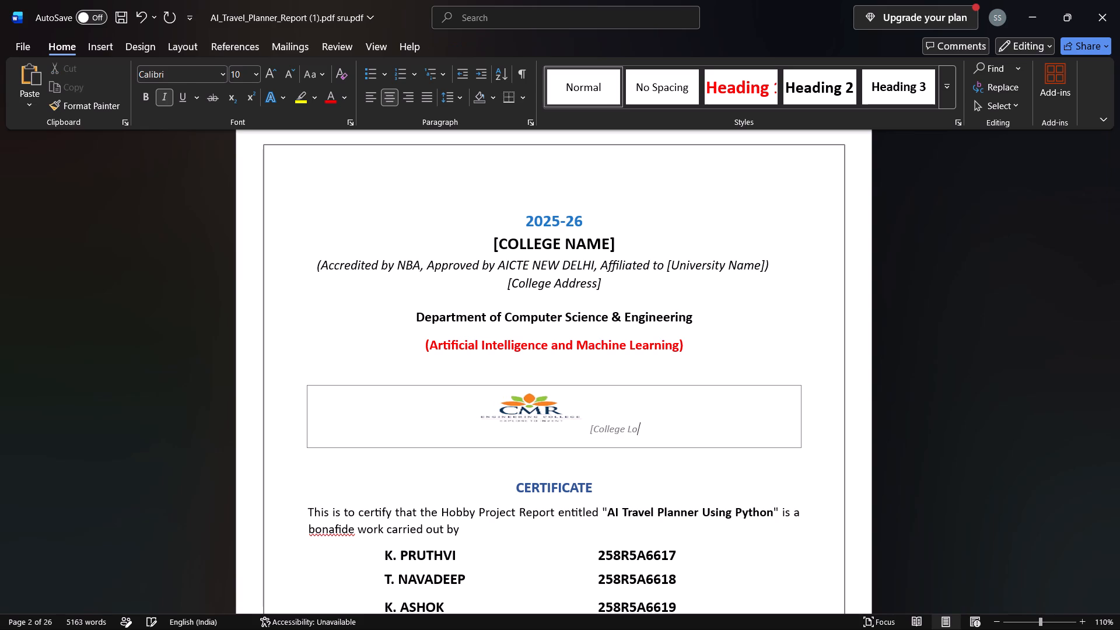
{"action": "key", "text": "BackSpace"}
{"action": "key", "text": "BackSpace"}
{"action": "key", "text": "BackSpace"}
{"action": "key", "text": "BackSpace"}
{"action": "key", "text": "BackSpace"}
{"action": "key", "text": "BackSpace"}
{"action": "key", "text": "BackSpace"}
{"action": "key", "text": "BackSpace"}
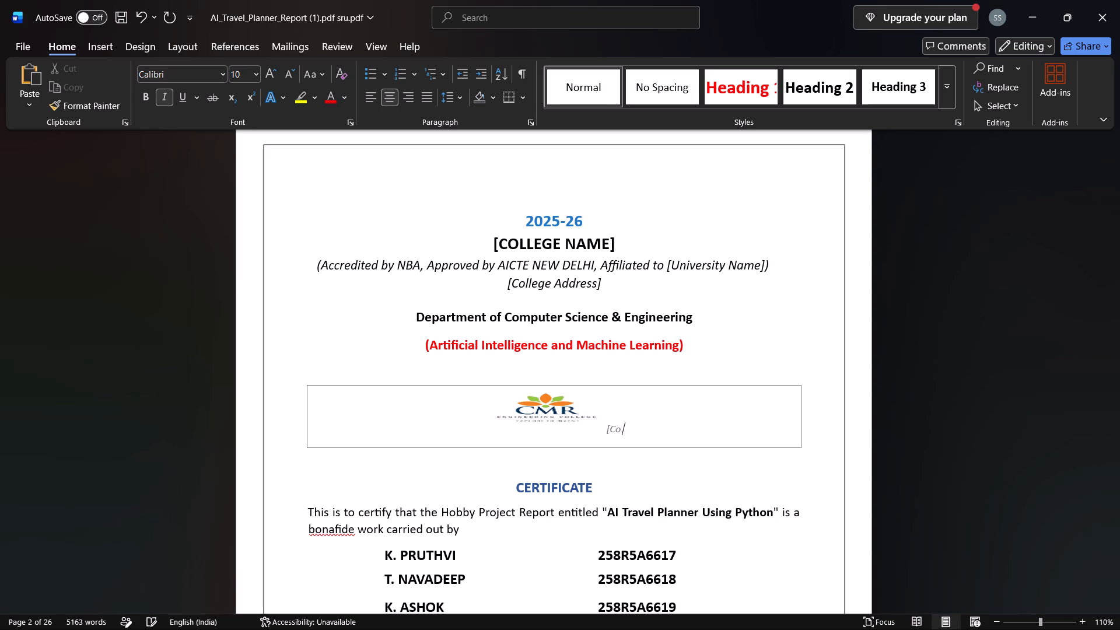
{"action": "key", "text": "BackSpace"}
{"action": "key", "text": "BackSpace"}
{"action": "key", "text": "BackSpace"}
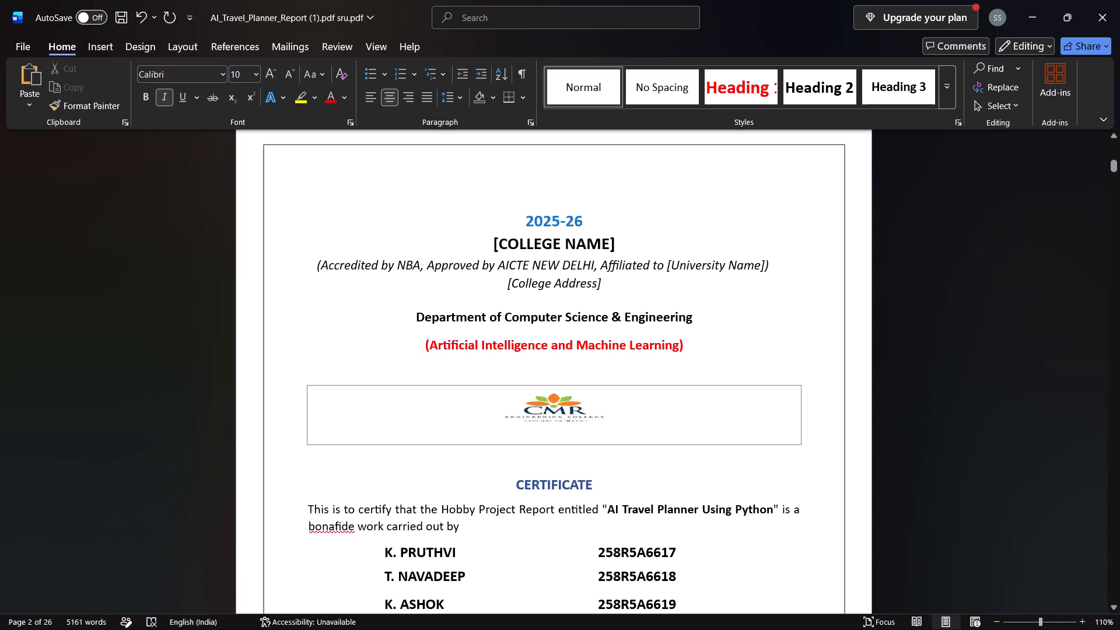
{"action": "left_click", "coordinate": [741, 471]}
Review the certificate page's layout from its heading down to the guide and department head signatures.
{"action": "scroll", "coordinate": [795, 291], "scroll_direction": "down", "scroll_amount": 3}
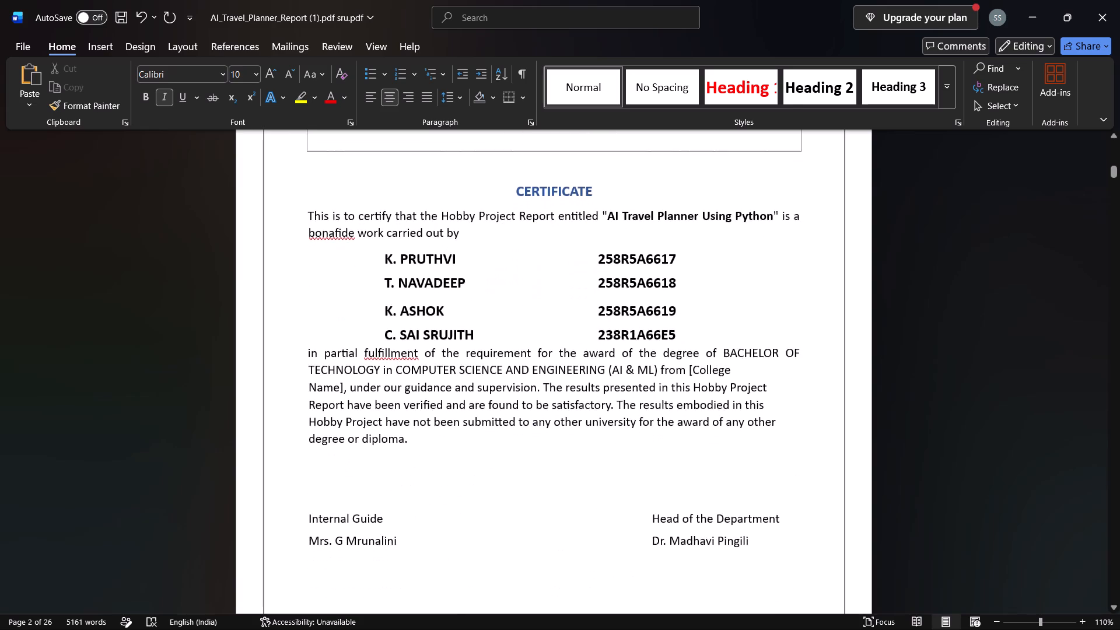
{"action": "scroll", "coordinate": [795, 291], "scroll_direction": "down", "scroll_amount": 1}
{"action": "scroll", "coordinate": [795, 291], "scroll_direction": "up", "scroll_amount": 1}
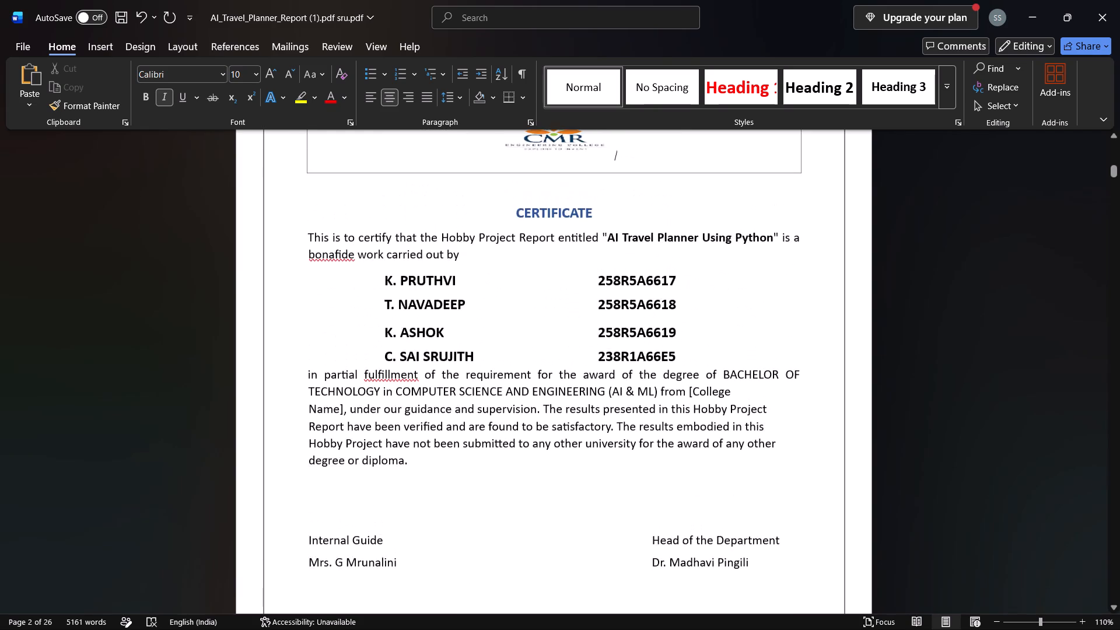
{"action": "scroll", "coordinate": [795, 291], "scroll_direction": "up", "scroll_amount": 2}
{"action": "scroll", "coordinate": [795, 291], "scroll_direction": "down", "scroll_amount": 1}
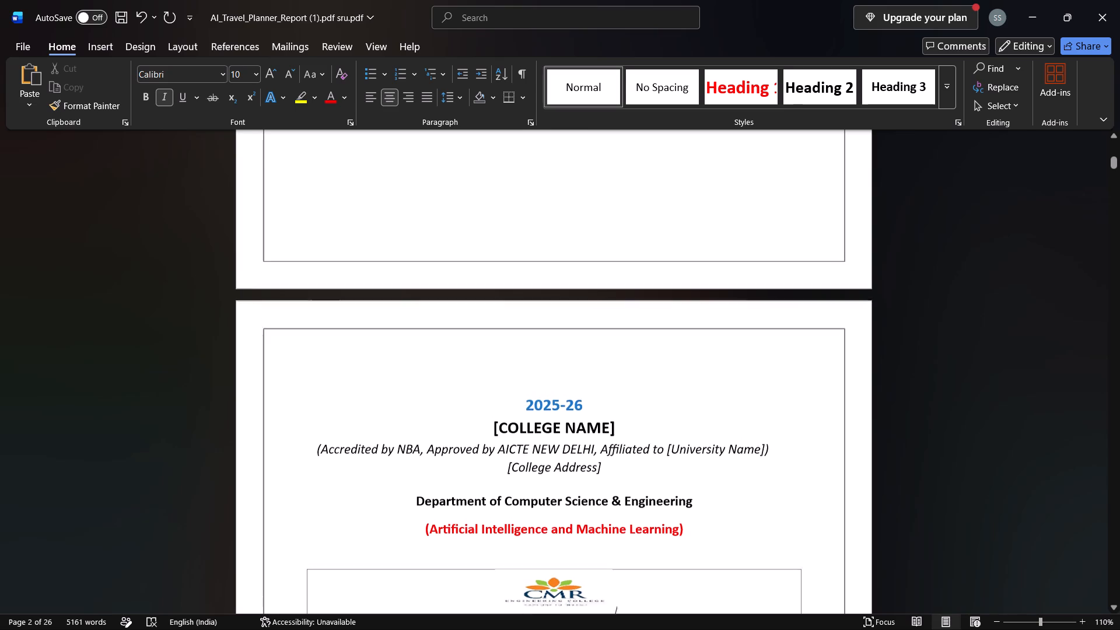
{"action": "scroll", "coordinate": [795, 291], "scroll_direction": "down", "scroll_amount": 3}
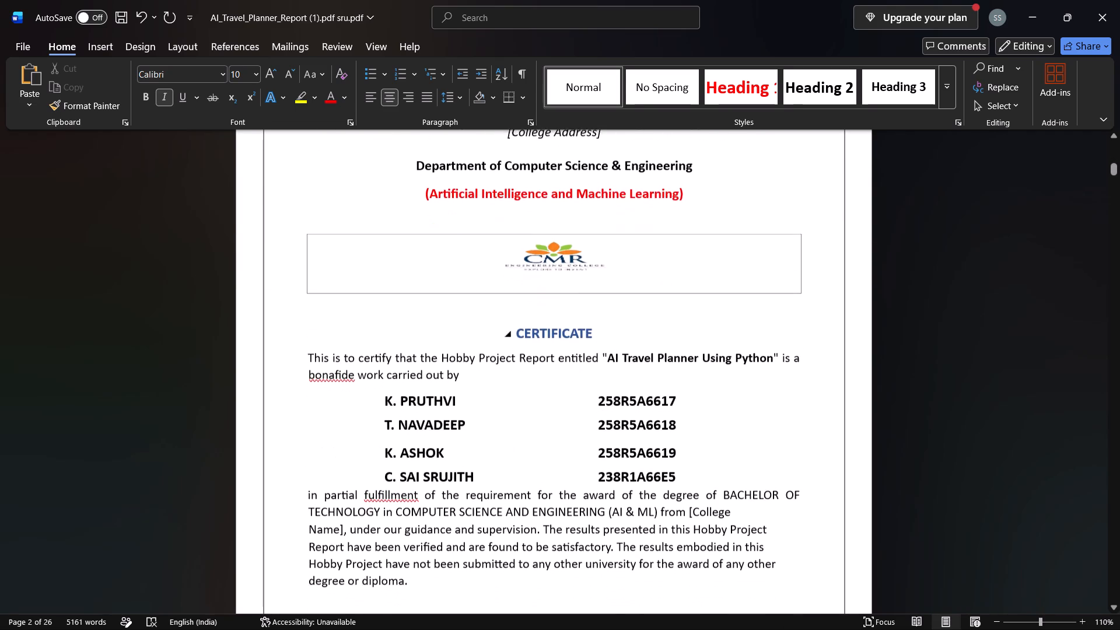
Review the certificate page and the declaration page, including the student lists and signature blocks.
{"action": "scroll", "coordinate": [795, 291], "scroll_direction": "down", "scroll_amount": 2}
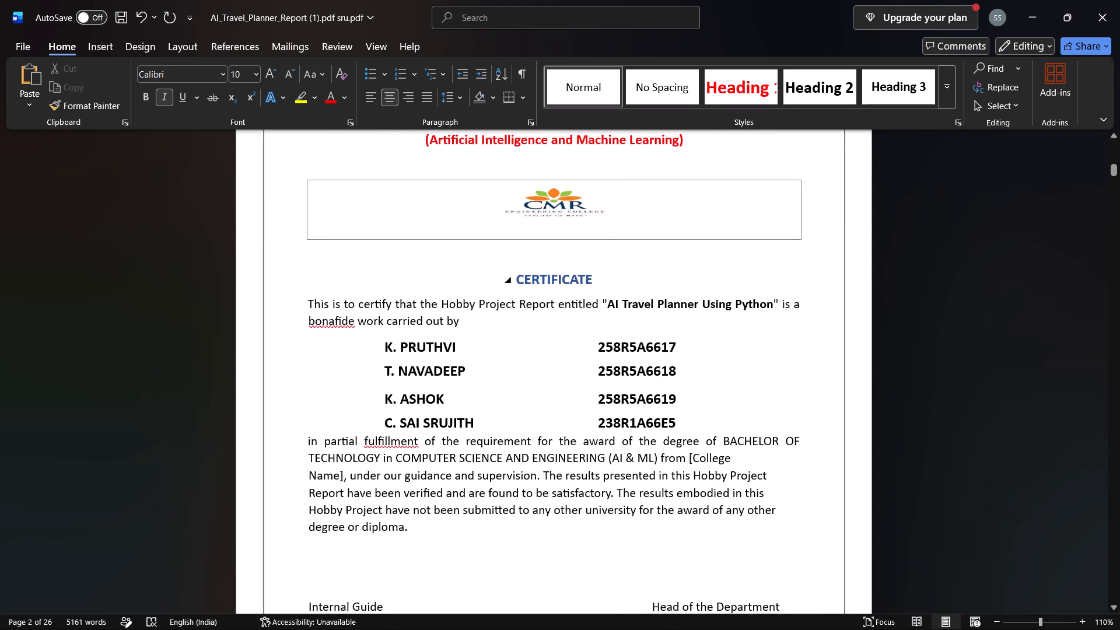
{"action": "scroll", "coordinate": [795, 291], "scroll_direction": "down", "scroll_amount": 1}
{"action": "scroll", "coordinate": [795, 291], "scroll_direction": "up", "scroll_amount": 1}
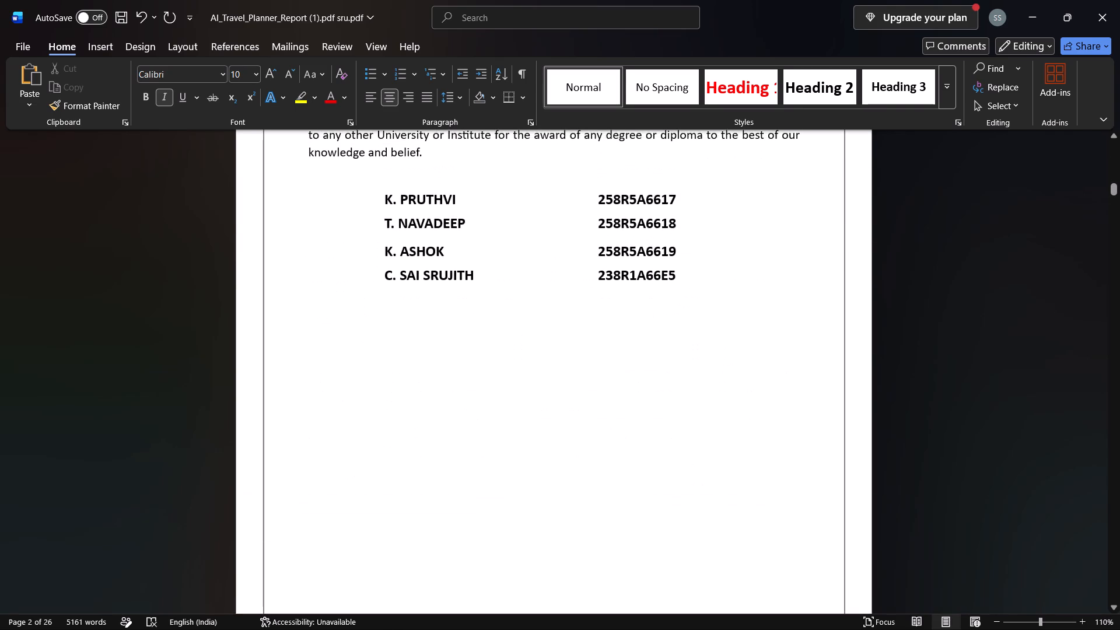
{"action": "scroll", "coordinate": [795, 291], "scroll_direction": "up", "scroll_amount": 4}
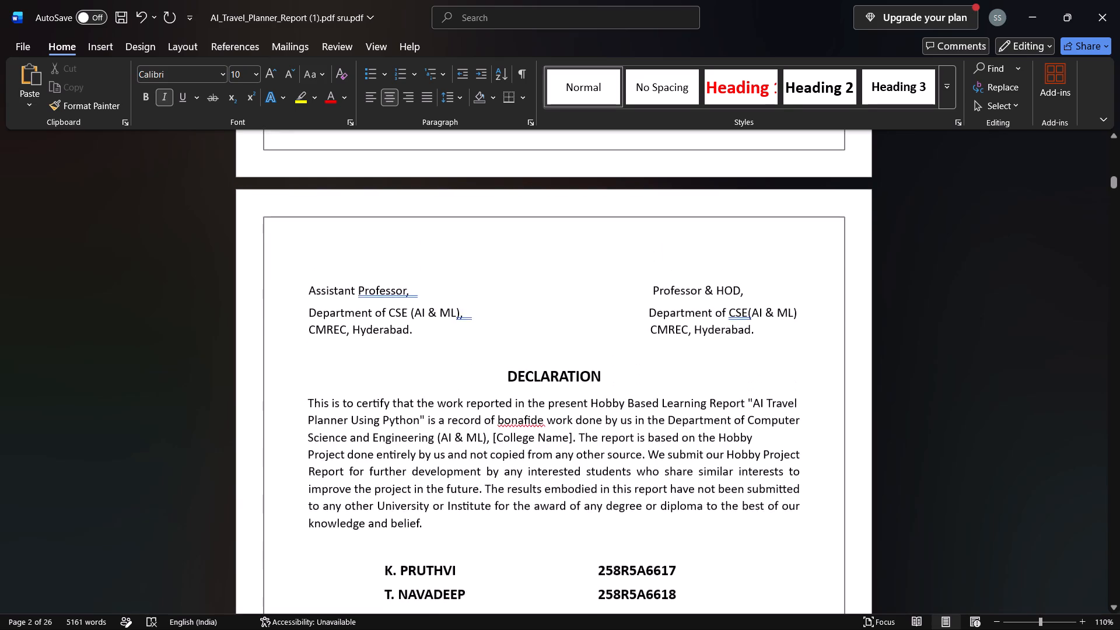
{"action": "scroll", "coordinate": [795, 291], "scroll_direction": "up", "scroll_amount": 2}
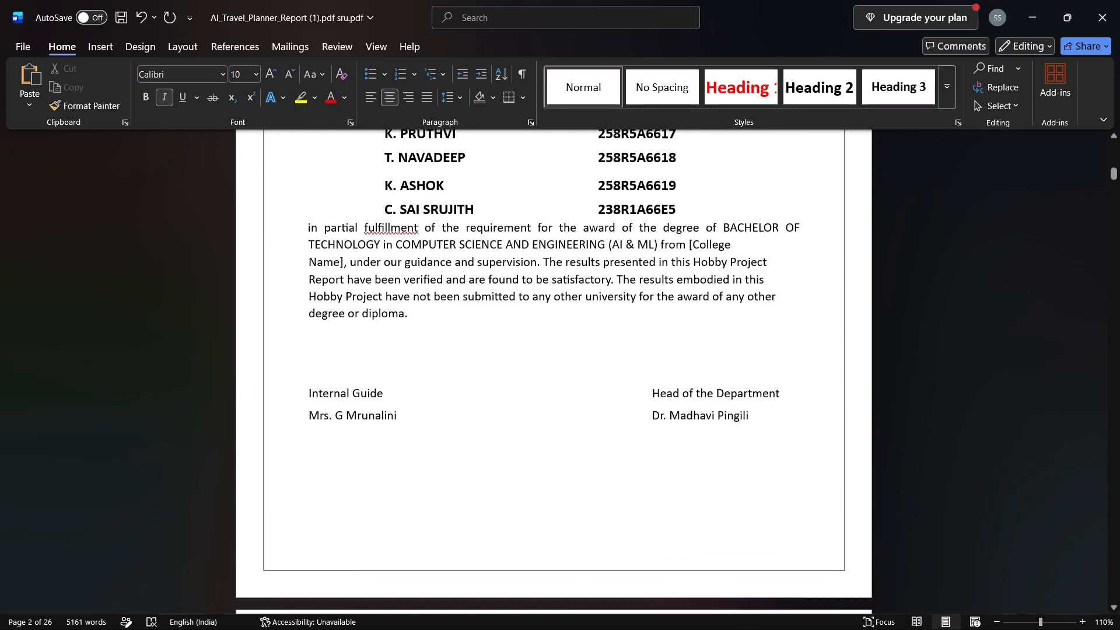
{"action": "scroll", "coordinate": [795, 291], "scroll_direction": "up", "scroll_amount": 1}
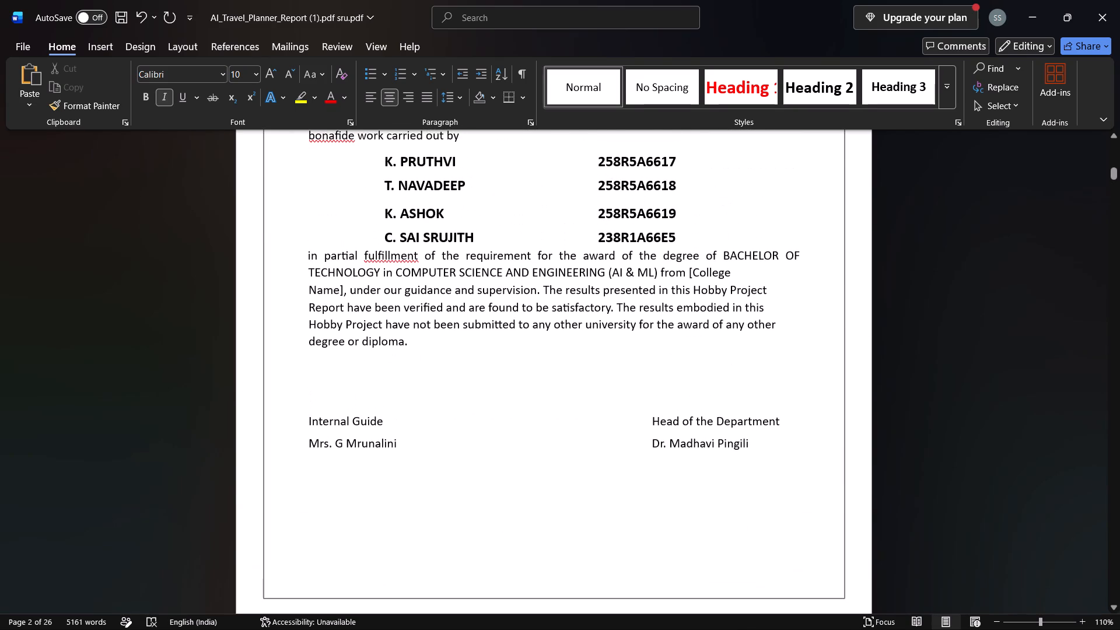
{"action": "scroll", "coordinate": [795, 291], "scroll_direction": "up", "scroll_amount": 4}
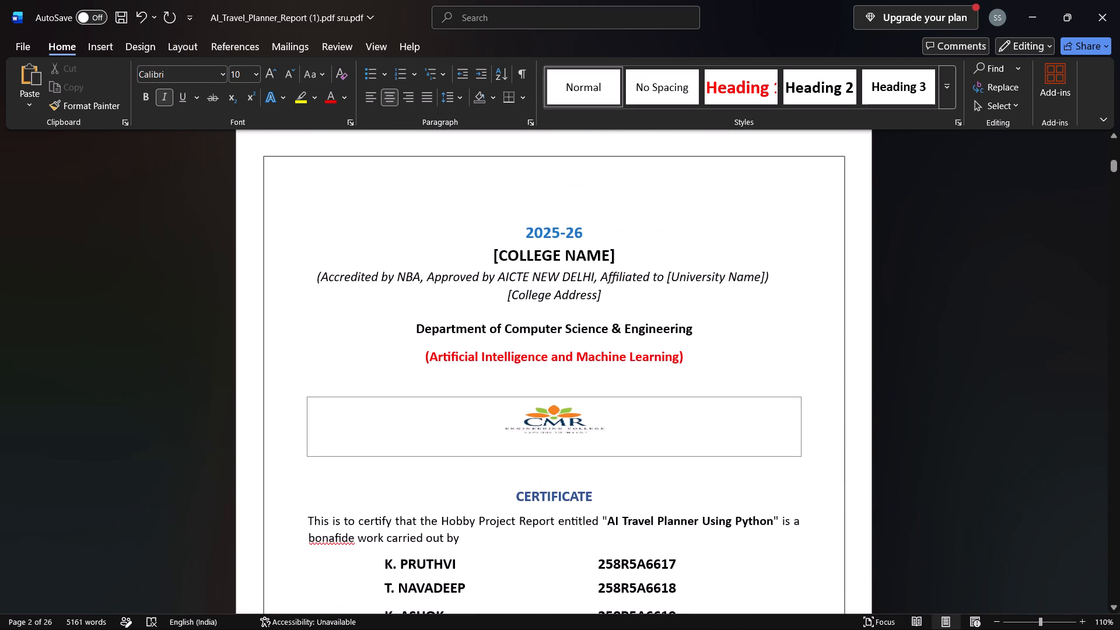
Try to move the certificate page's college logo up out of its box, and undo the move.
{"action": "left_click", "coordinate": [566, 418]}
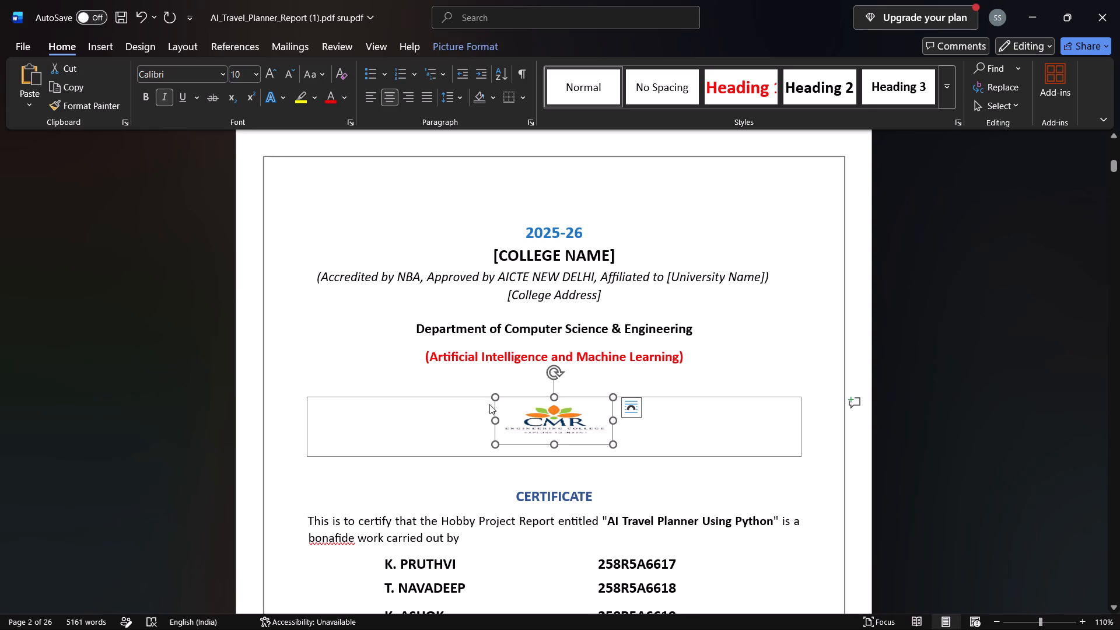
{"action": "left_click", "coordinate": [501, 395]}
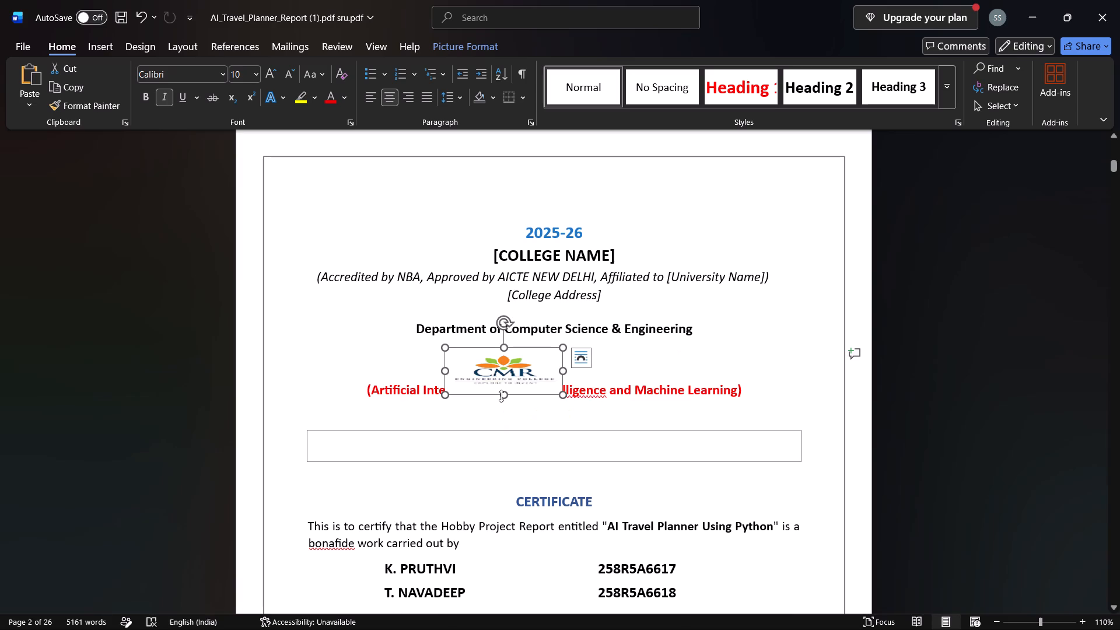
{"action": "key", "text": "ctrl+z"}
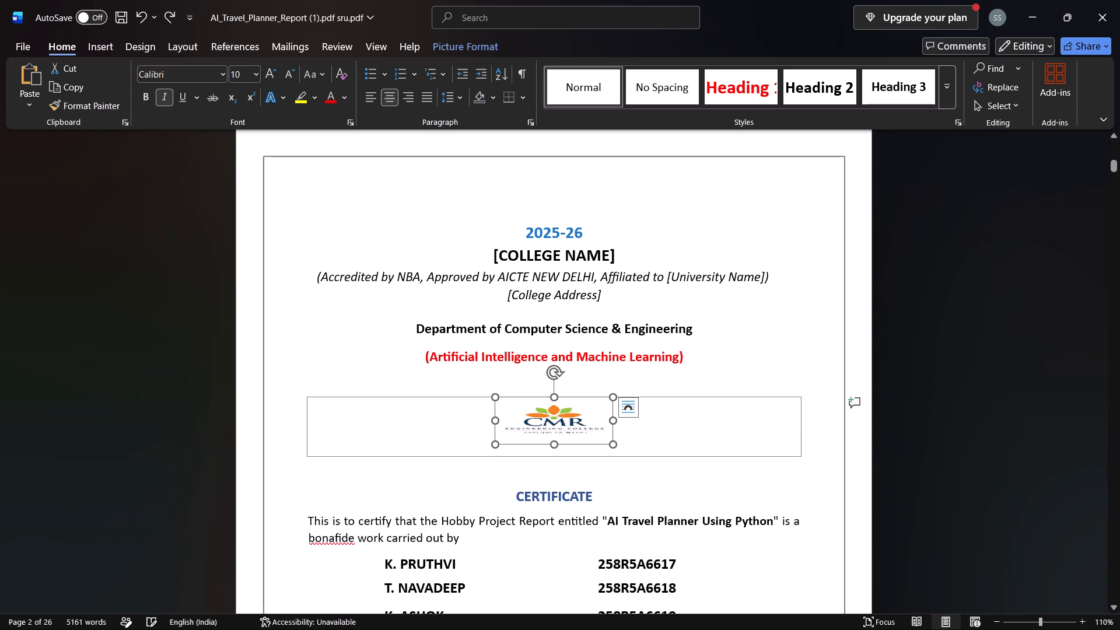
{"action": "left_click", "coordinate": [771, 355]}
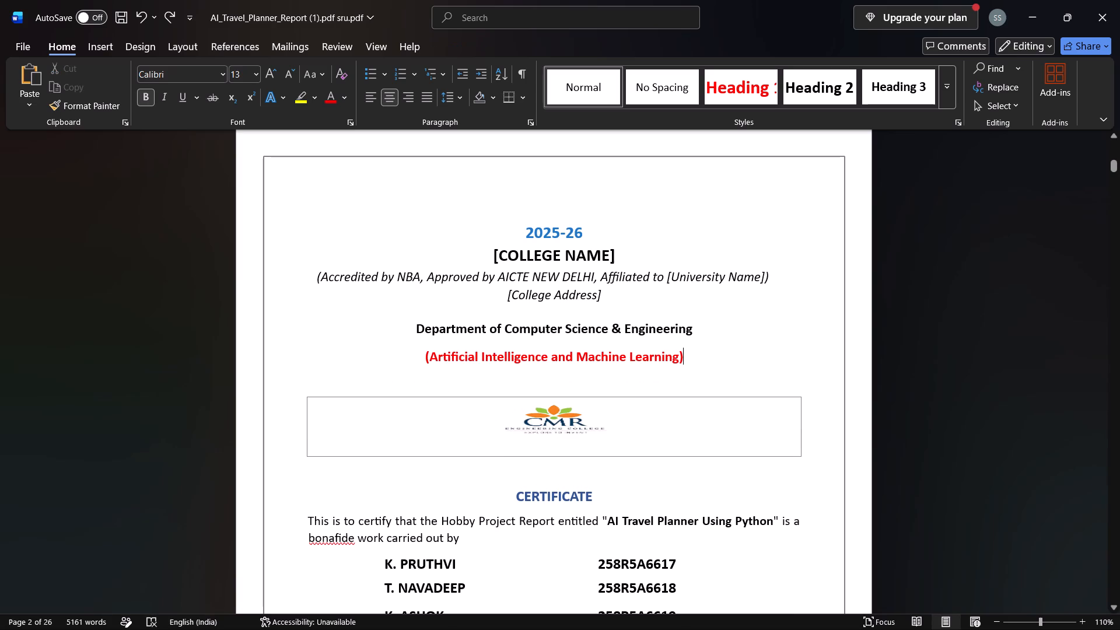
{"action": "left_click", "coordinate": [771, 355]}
Delete the "[College Logo]" placeholder text beside the college logo on the cover page.
{"action": "scroll", "coordinate": [771, 355], "scroll_direction": "down", "scroll_amount": 2}
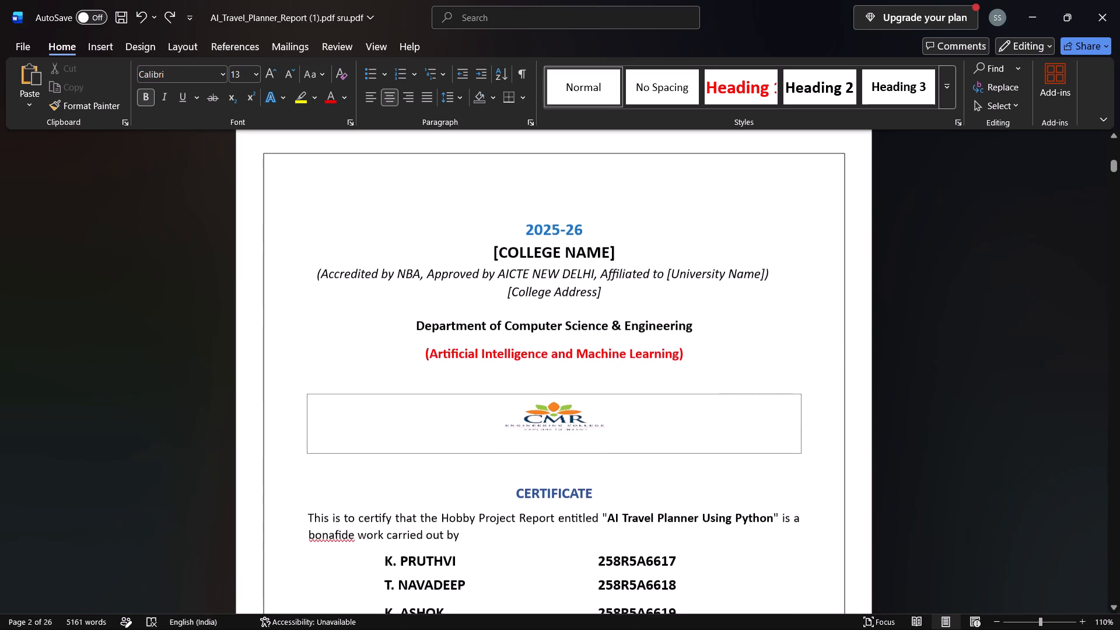
{"action": "scroll", "coordinate": [771, 355], "scroll_direction": "down", "scroll_amount": 3}
{"action": "scroll", "coordinate": [771, 355], "scroll_direction": "up", "scroll_amount": 2}
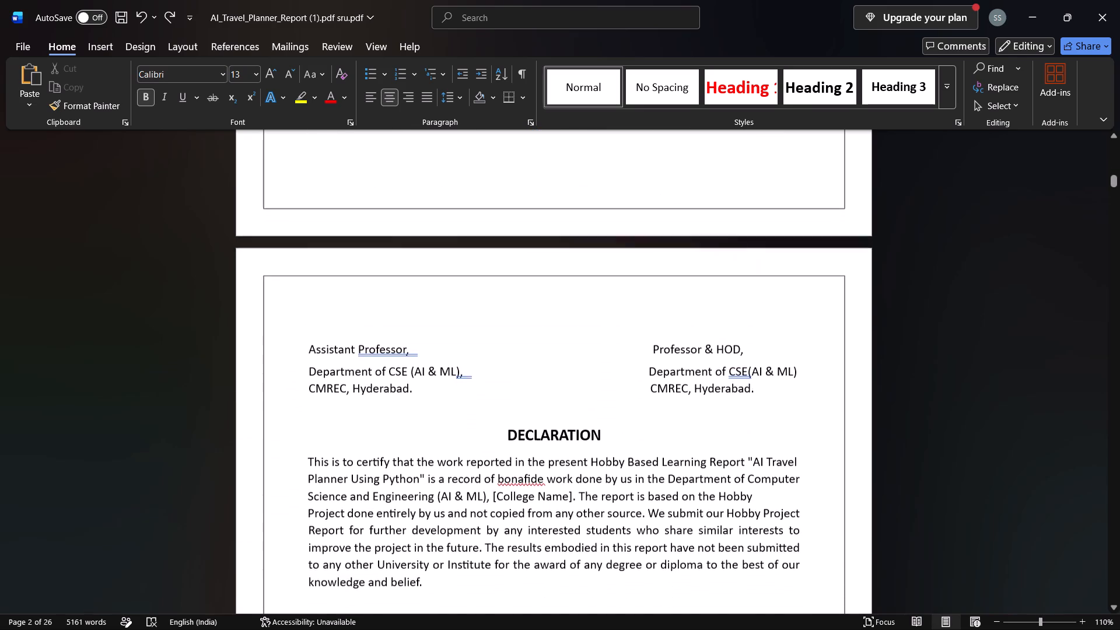
{"action": "scroll", "coordinate": [771, 355], "scroll_direction": "up", "scroll_amount": 3}
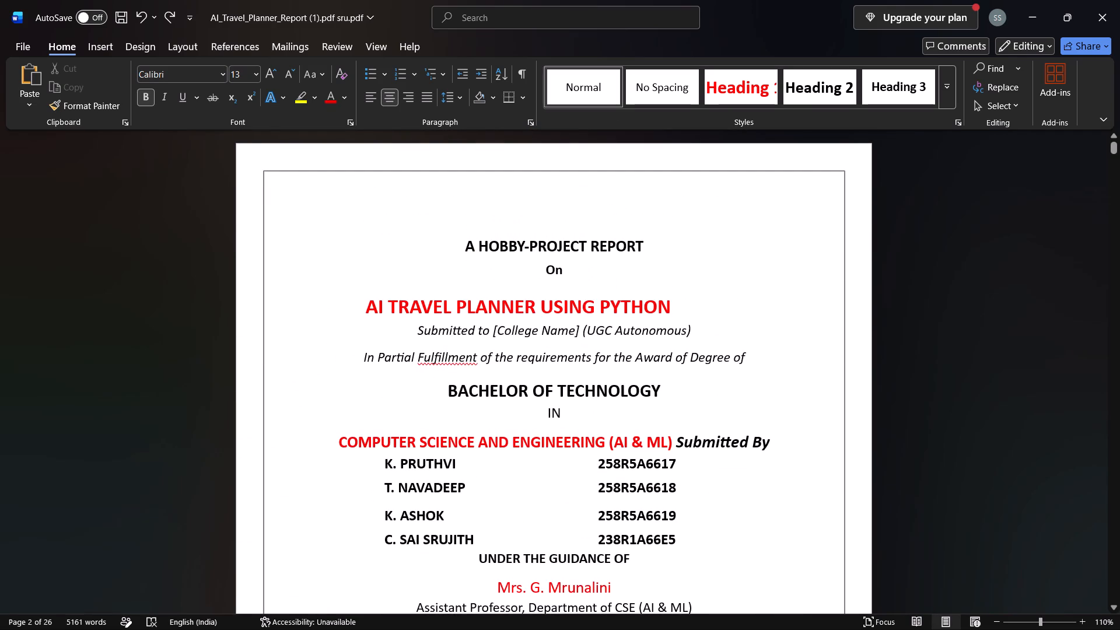
{"action": "scroll", "coordinate": [771, 355], "scroll_direction": "down", "scroll_amount": 4}
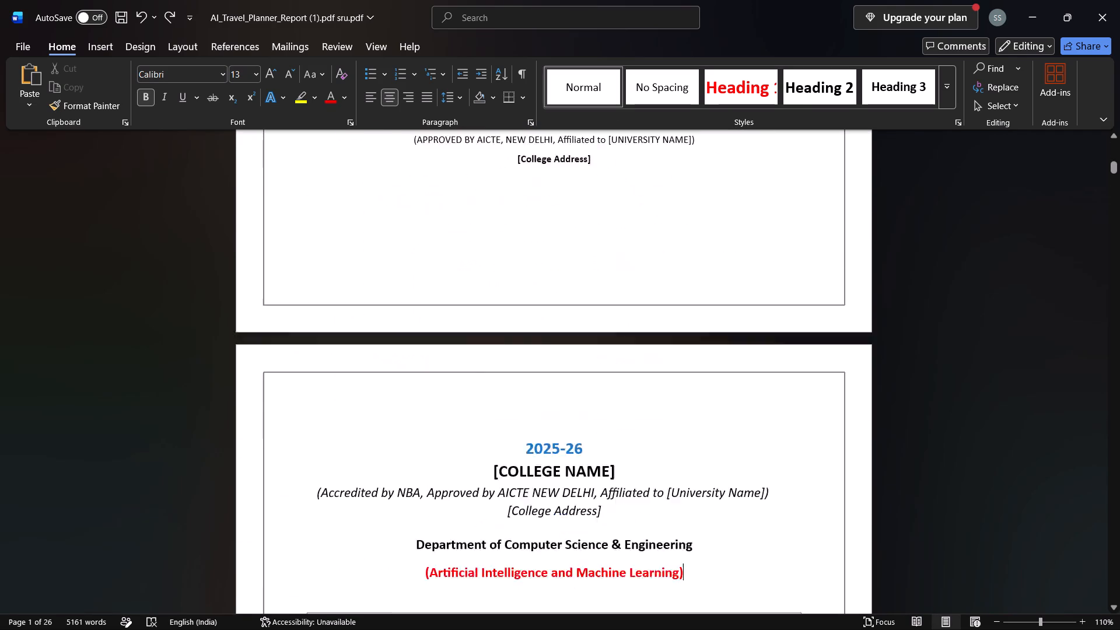
{"action": "scroll", "coordinate": [771, 355], "scroll_direction": "up", "scroll_amount": 7}
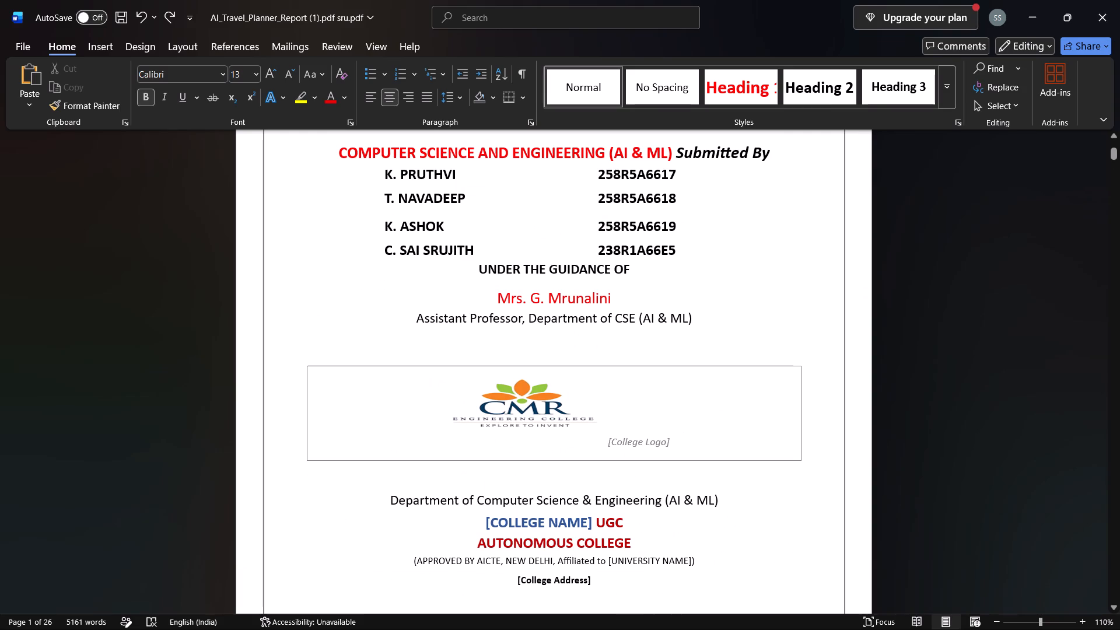
{"action": "left_click", "coordinate": [679, 439]}
{"action": "key", "text": "BackSpace"}
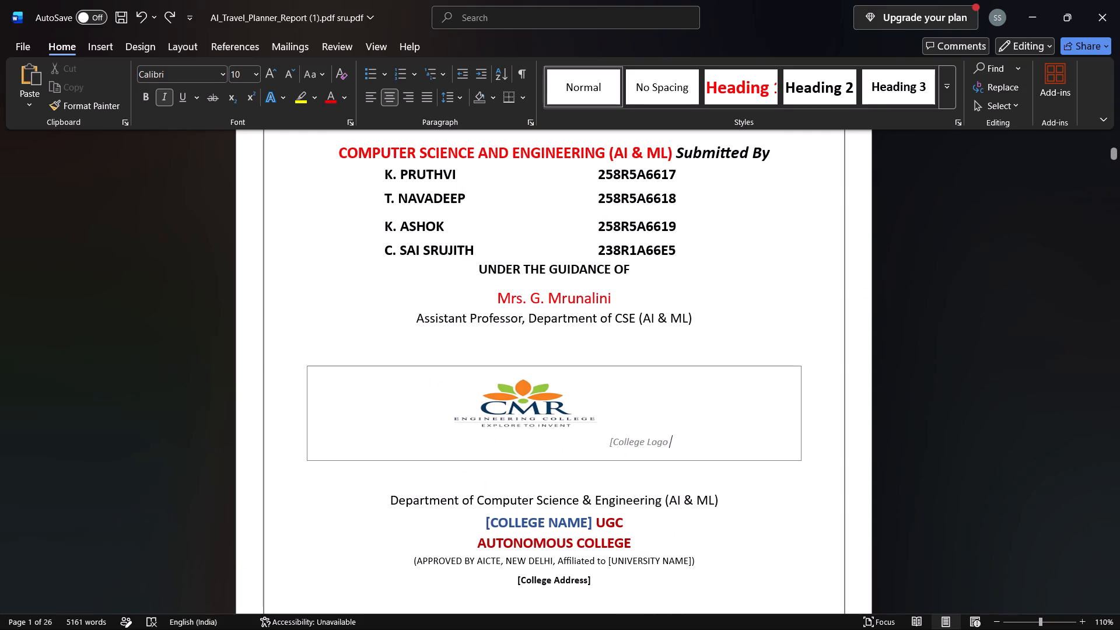
{"action": "key", "text": "BackSpace"}
{"action": "key", "text": "BackSpace"}
{"action": "key", "text": "BackSpace"}
{"action": "key", "text": "BackSpace"}
{"action": "key", "text": "BackSpace"}
{"action": "key", "text": "BackSpace"}
{"action": "key", "text": "BackSpace"}
{"action": "key", "text": "BackSpace"}
{"action": "key", "text": "BackSpace"}
{"action": "key", "text": "BackSpace"}
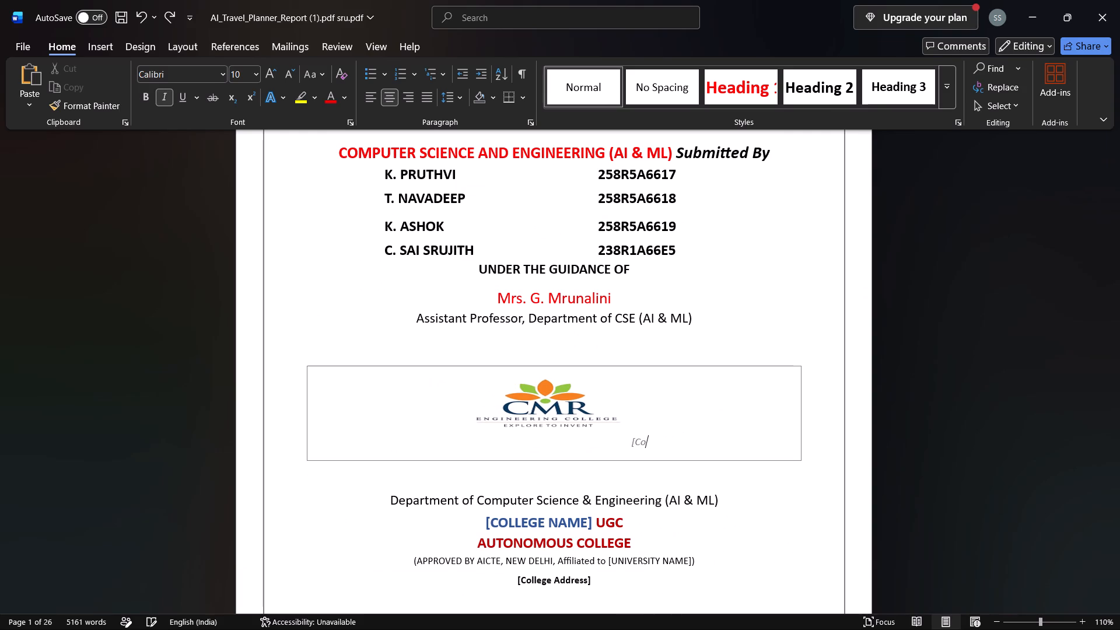
{"action": "key", "text": "BackSpace"}
{"action": "key", "text": "BackSpace"}
{"action": "key", "text": "BackSpace"}
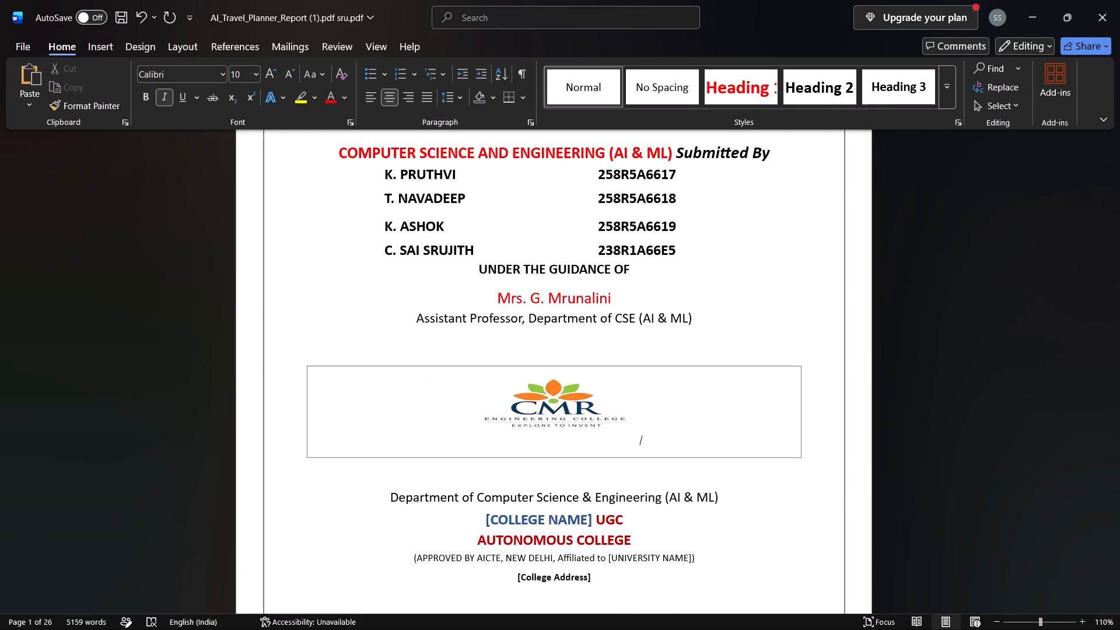
Stretch the certificate page's college logo to about 1.7 times its height, keeping its width.
{"action": "scroll", "coordinate": [679, 439], "scroll_direction": "down", "scroll_amount": 3}
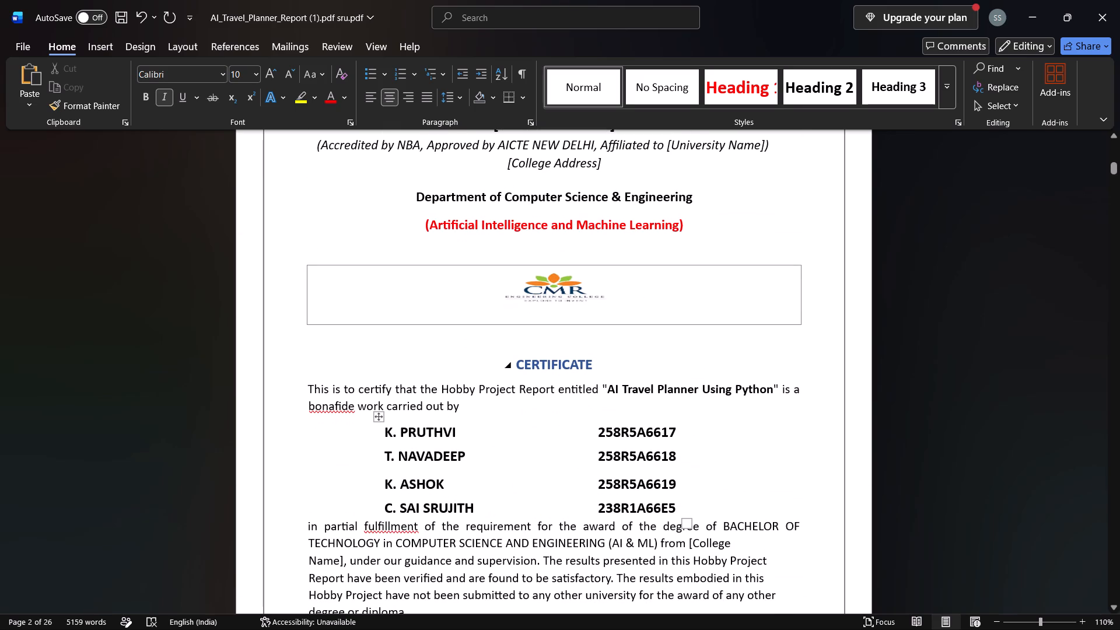
{"action": "left_click", "coordinate": [782, 208]}
{"action": "left_click", "coordinate": [555, 285]}
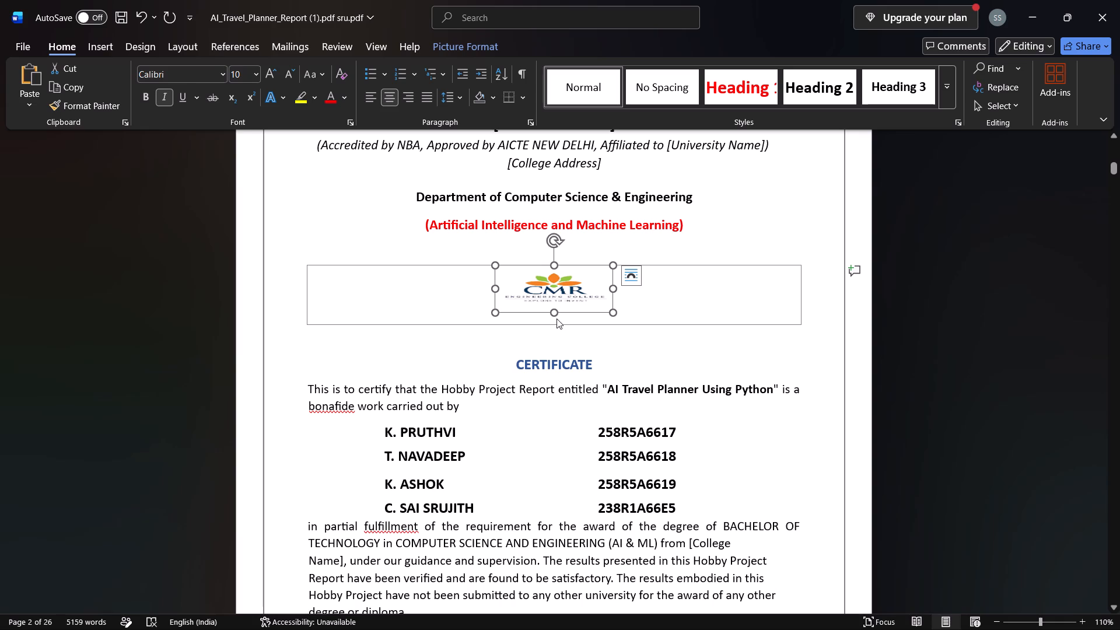
{"action": "left_click_drag", "start_coordinate": [551, 313], "coordinate": [551, 317]}
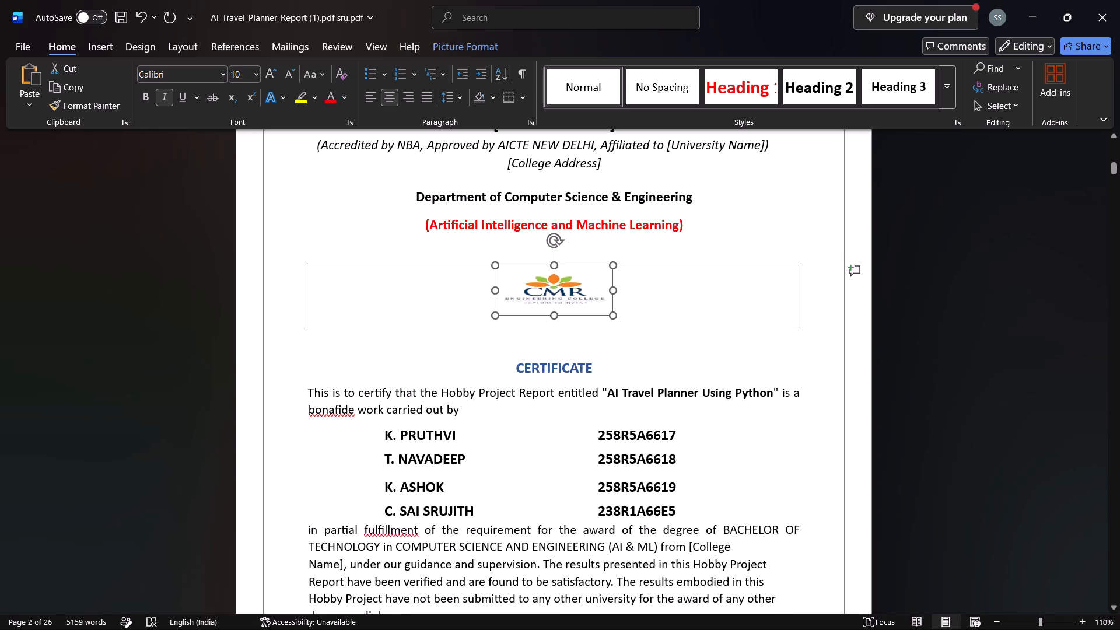
{"action": "left_click_drag", "start_coordinate": [551, 317], "coordinate": [555, 335]}
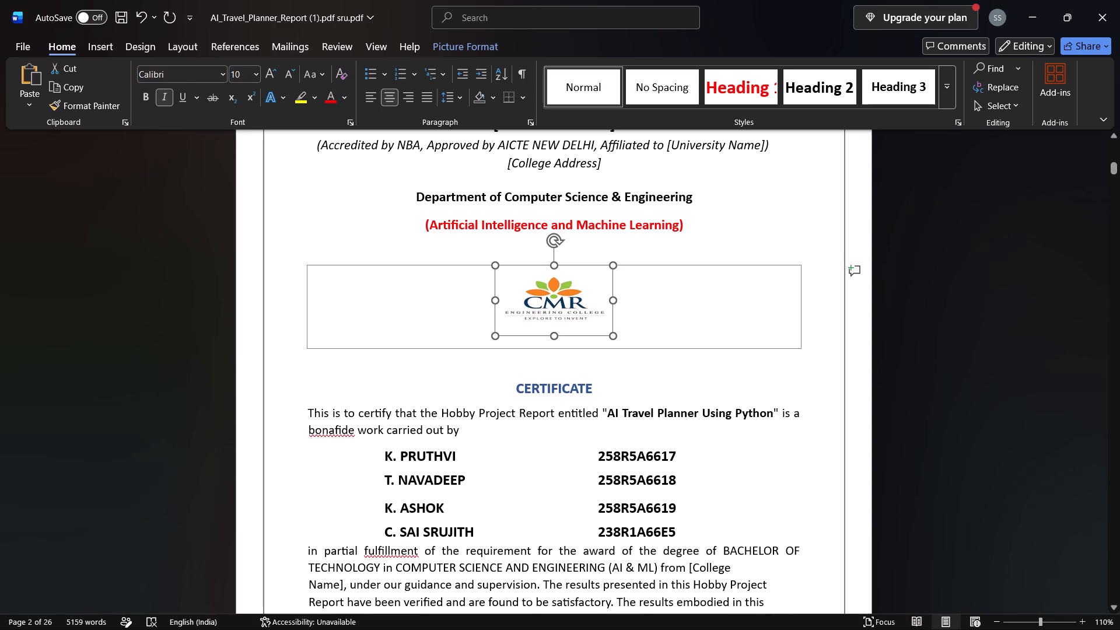
{"action": "left_click_drag", "start_coordinate": [555, 335], "coordinate": [558, 346]}
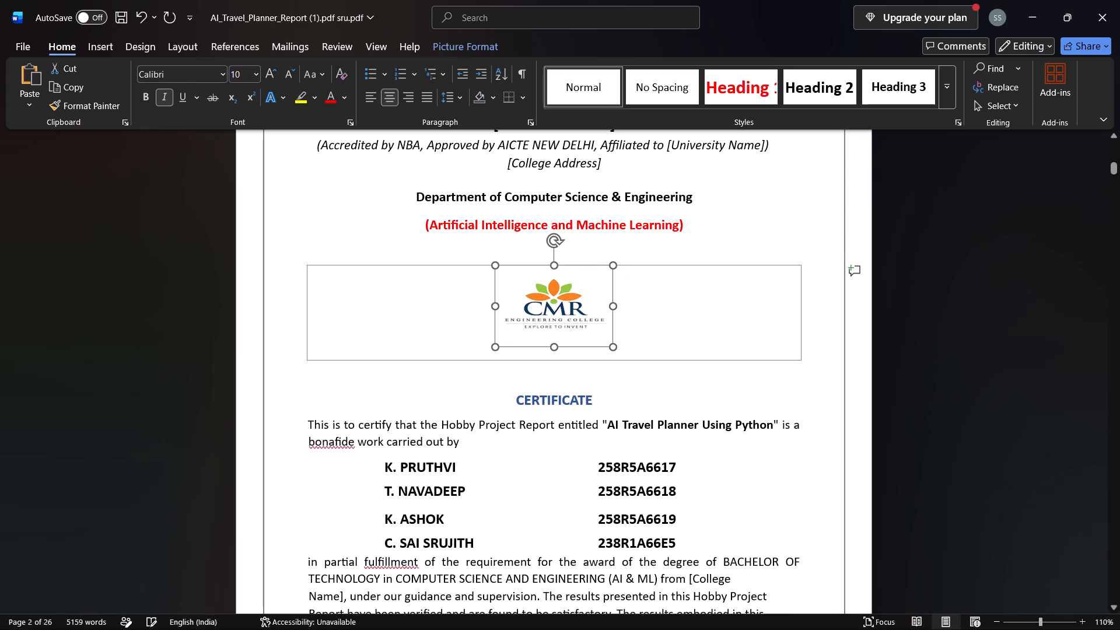
{"action": "left_click", "coordinate": [799, 181]}
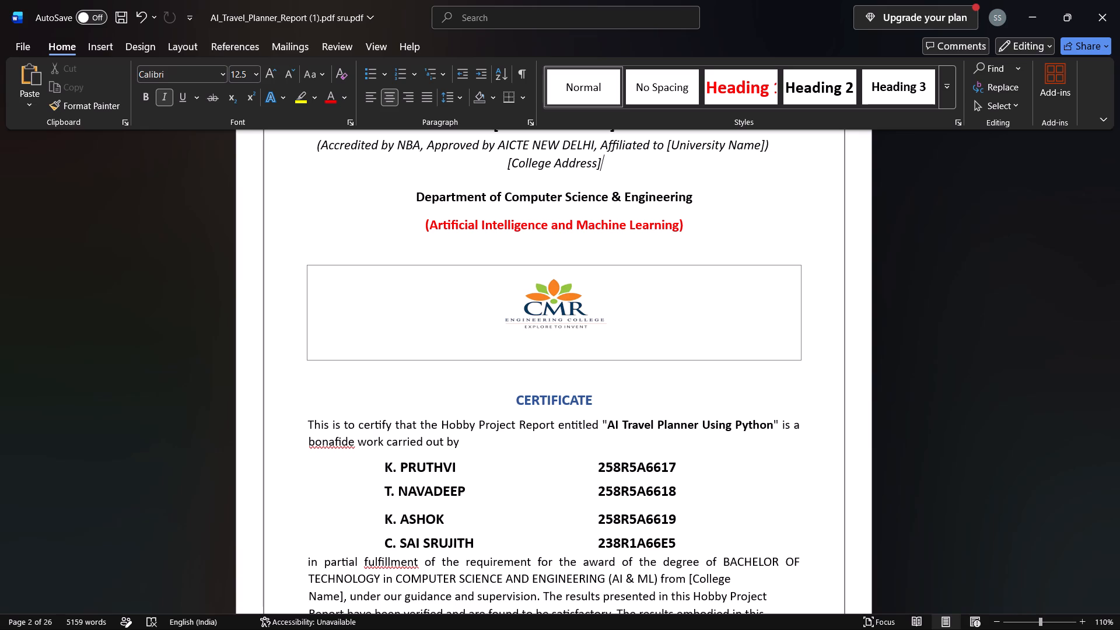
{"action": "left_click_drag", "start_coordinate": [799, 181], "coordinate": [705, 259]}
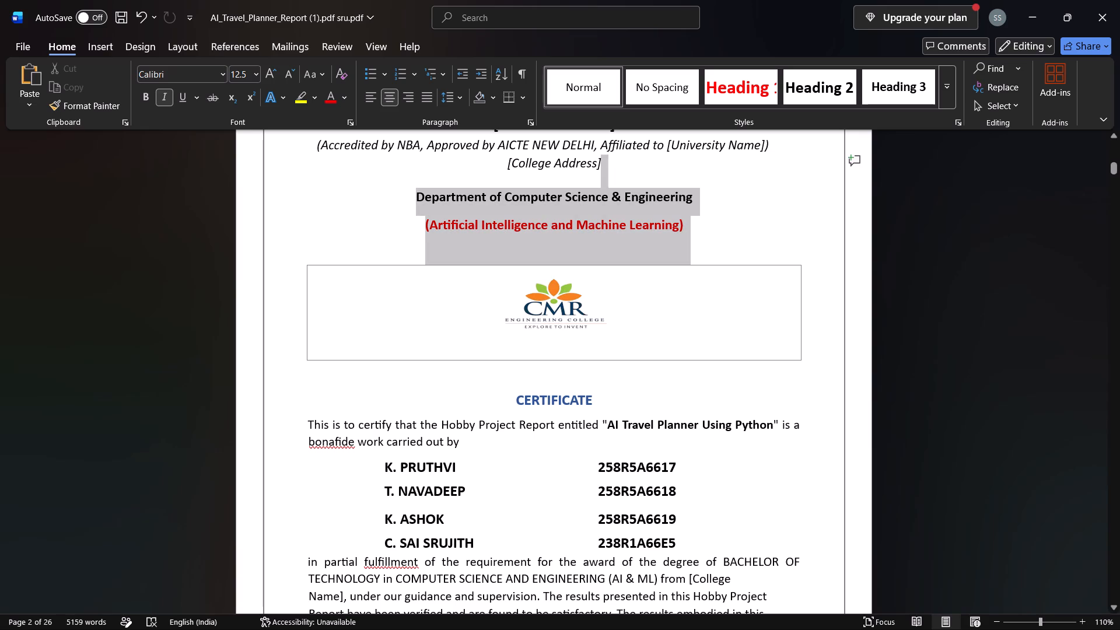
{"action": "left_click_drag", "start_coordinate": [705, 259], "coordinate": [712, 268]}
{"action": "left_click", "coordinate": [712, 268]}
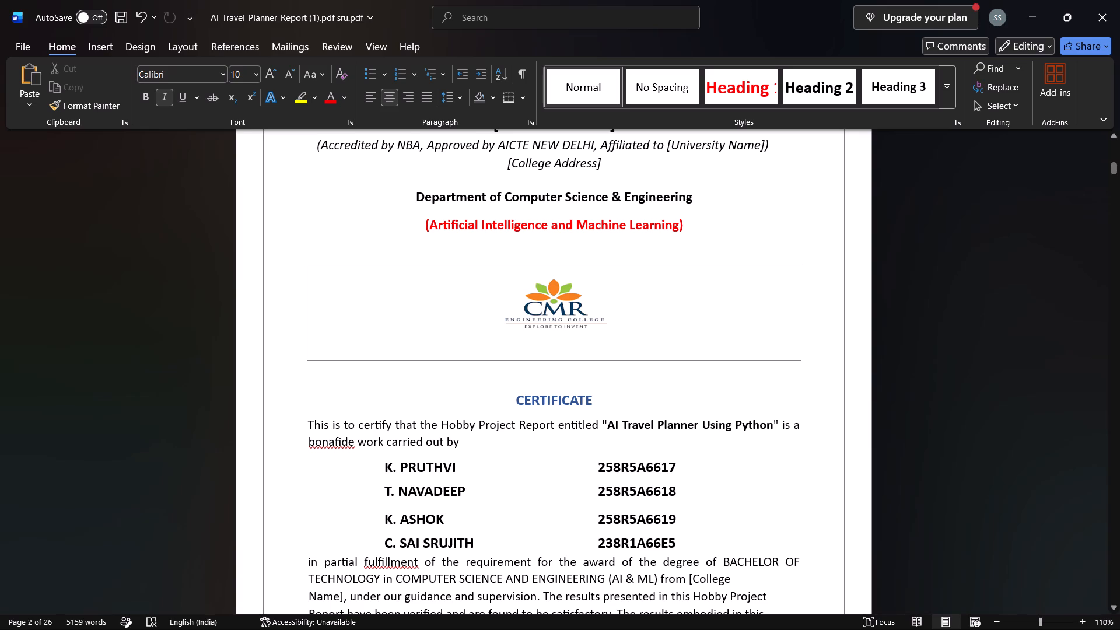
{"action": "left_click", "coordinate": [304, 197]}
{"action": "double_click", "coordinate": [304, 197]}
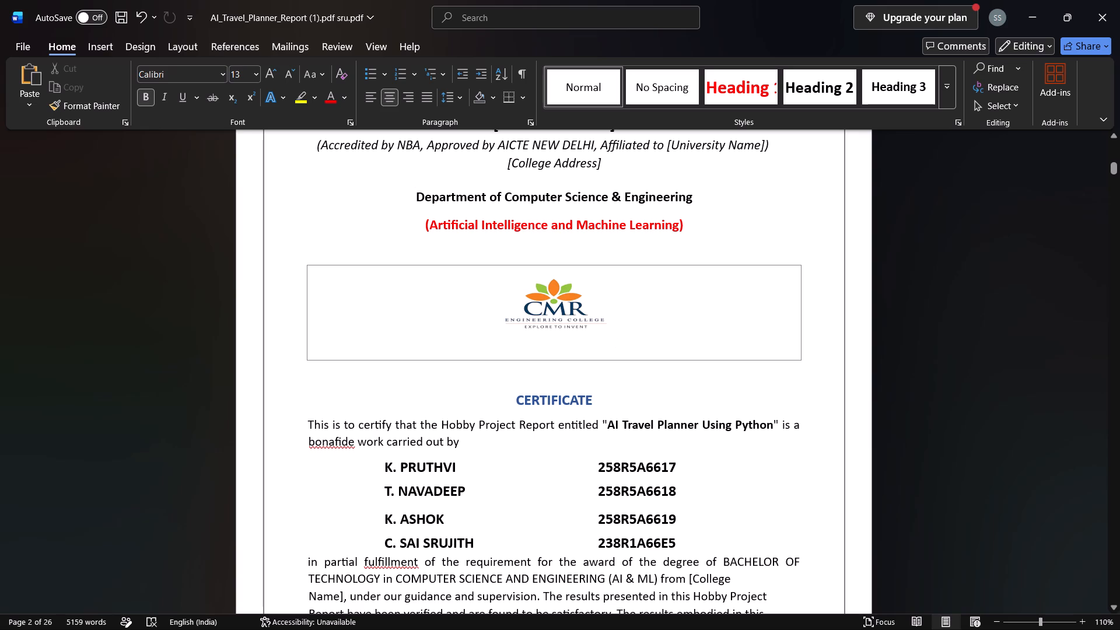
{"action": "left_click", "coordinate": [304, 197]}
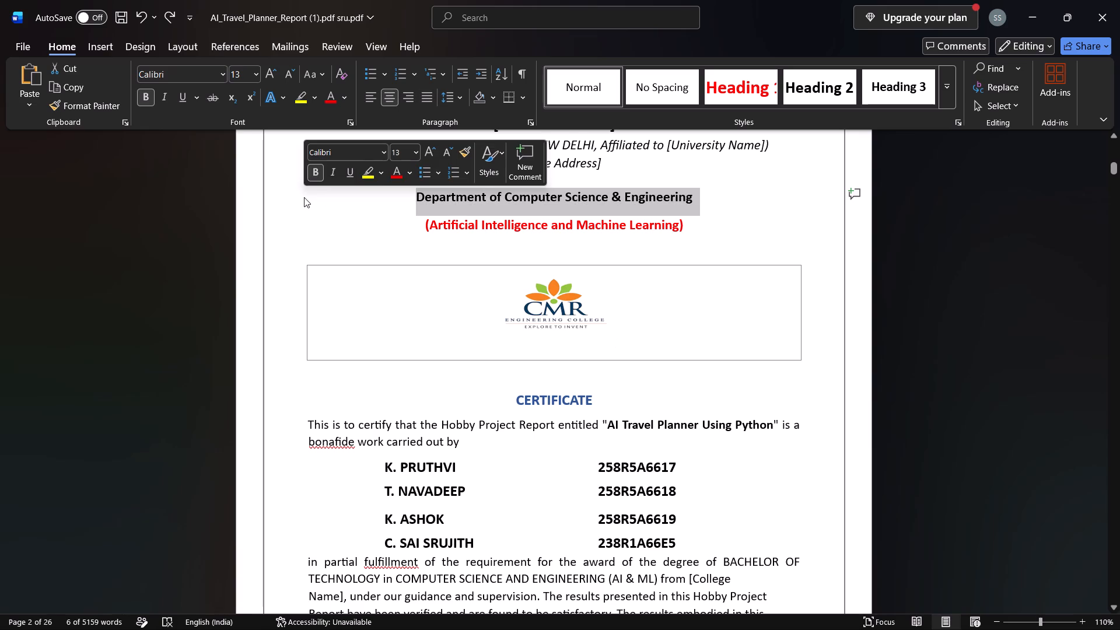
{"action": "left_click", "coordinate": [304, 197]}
Reduce the certificate page's college logo to about two thirds of its height, keeping its width.
{"action": "scroll", "coordinate": [358, 372], "scroll_direction": "down", "scroll_amount": 1}
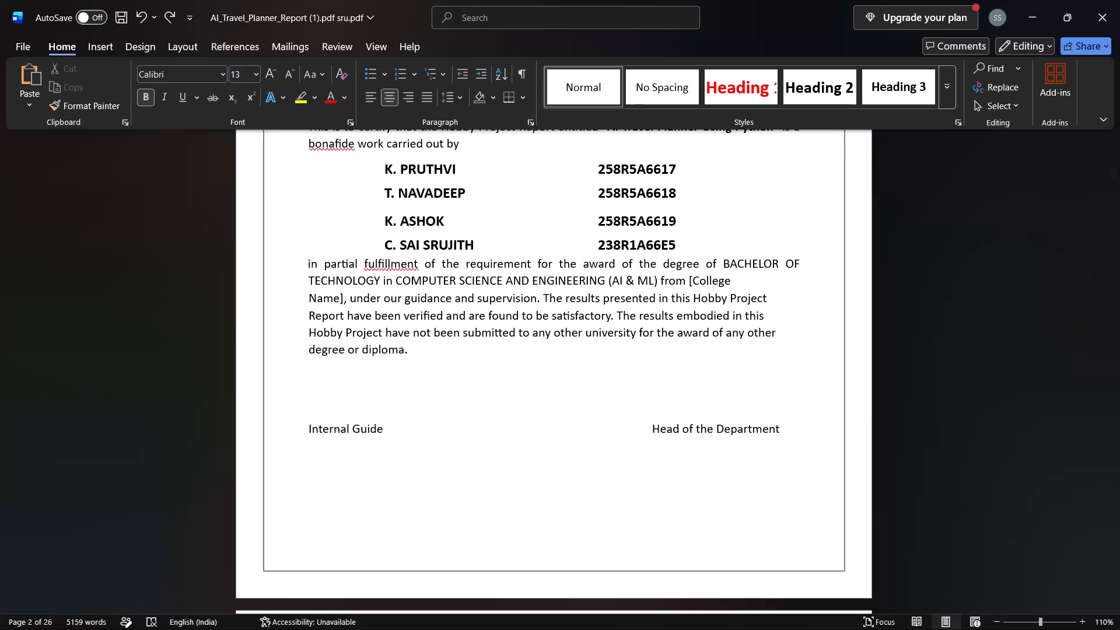
{"action": "scroll", "coordinate": [358, 372], "scroll_direction": "up", "scroll_amount": 3}
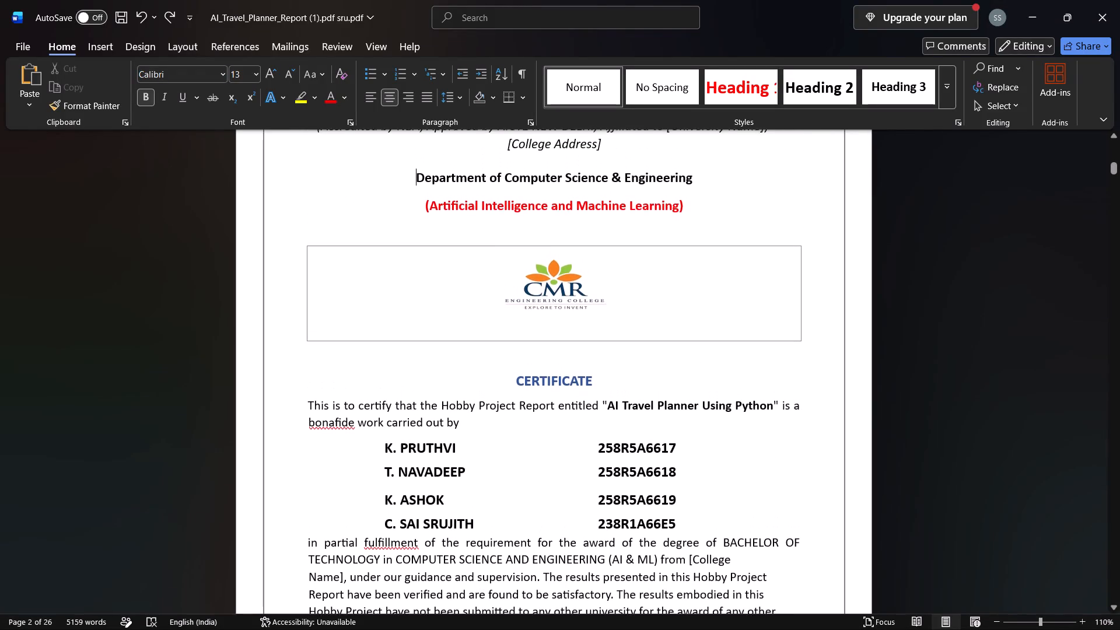
{"action": "left_click", "coordinate": [554, 269]}
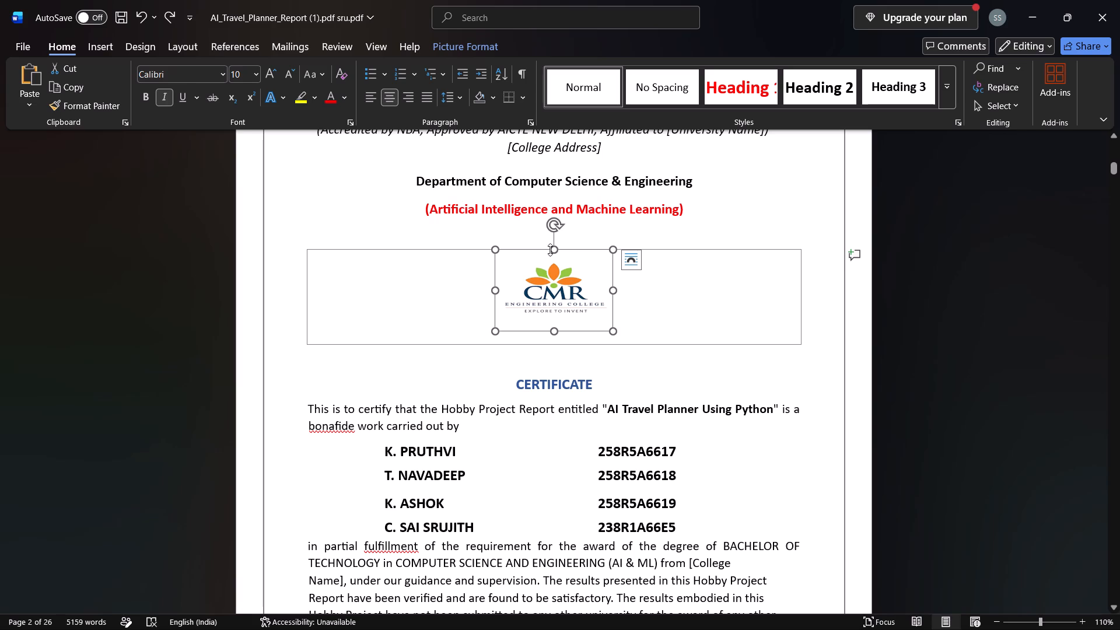
{"action": "left_click_drag", "start_coordinate": [554, 249], "coordinate": [554, 229]}
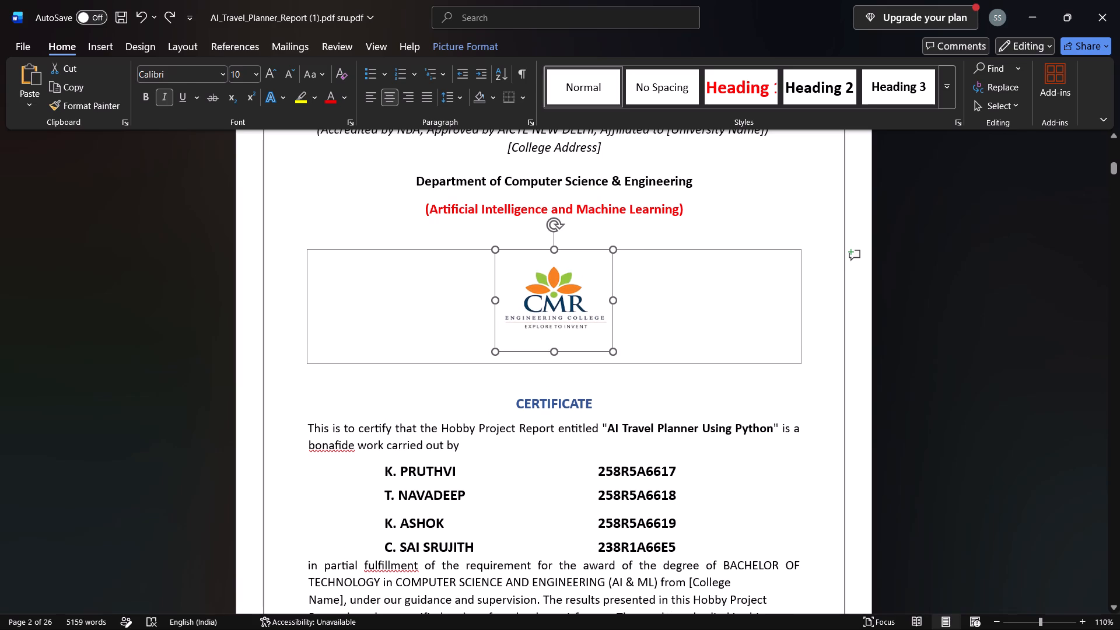
{"action": "left_click_drag", "start_coordinate": [554, 229], "coordinate": [554, 247]}
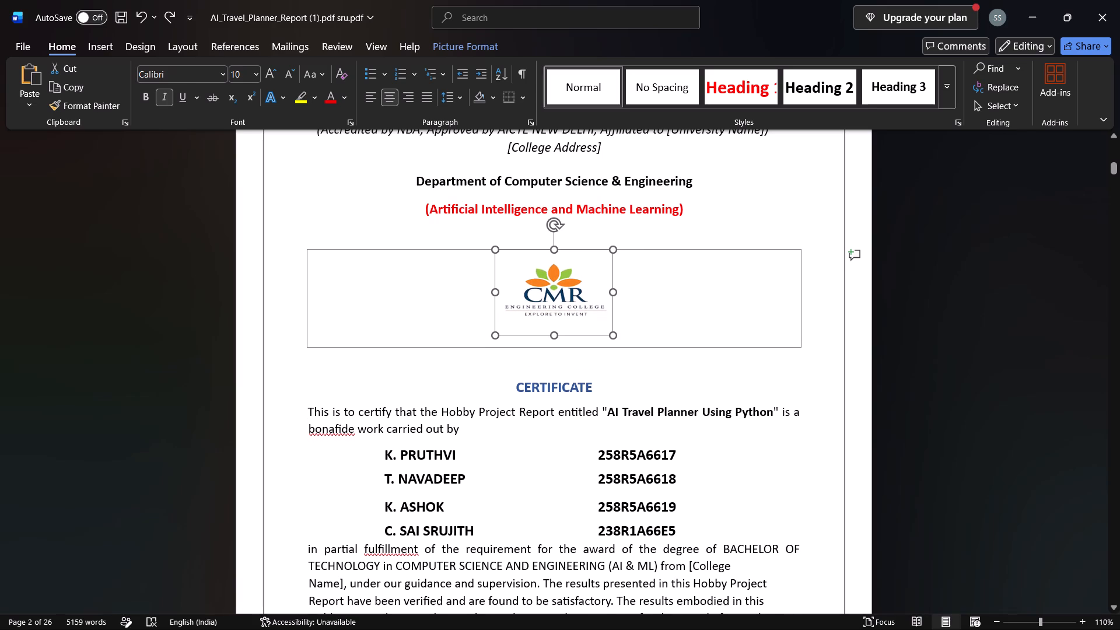
{"action": "left_click_drag", "start_coordinate": [554, 247], "coordinate": [552, 281]}
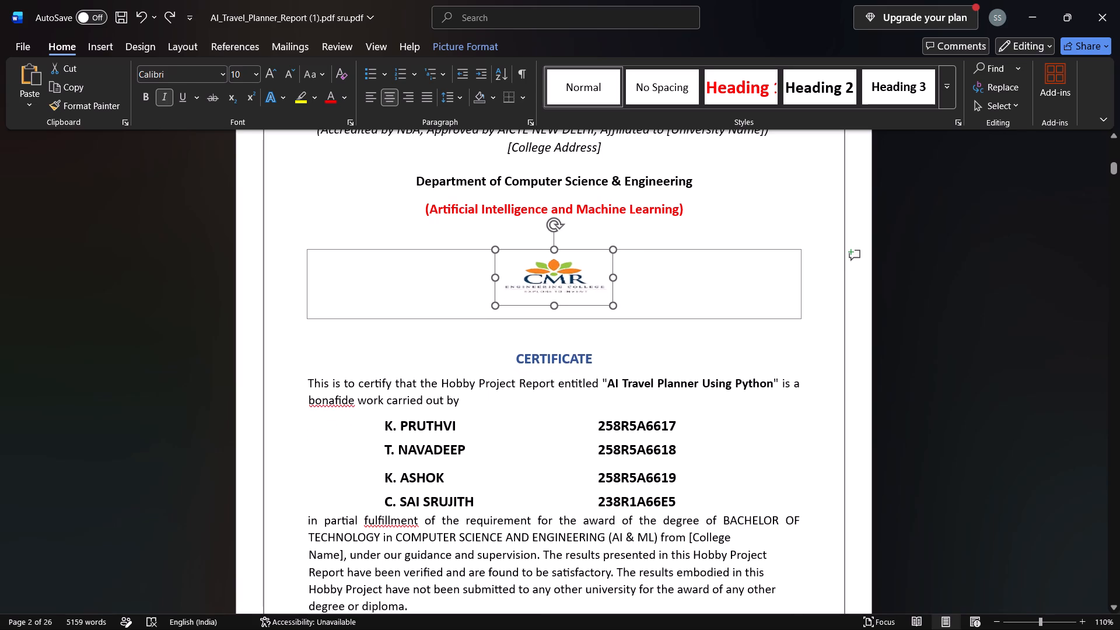
Stretch the certificate page's college logo to about 1.5 times its height, keeping its width.
{"action": "left_click_drag", "start_coordinate": [552, 281], "coordinate": [575, 299]}
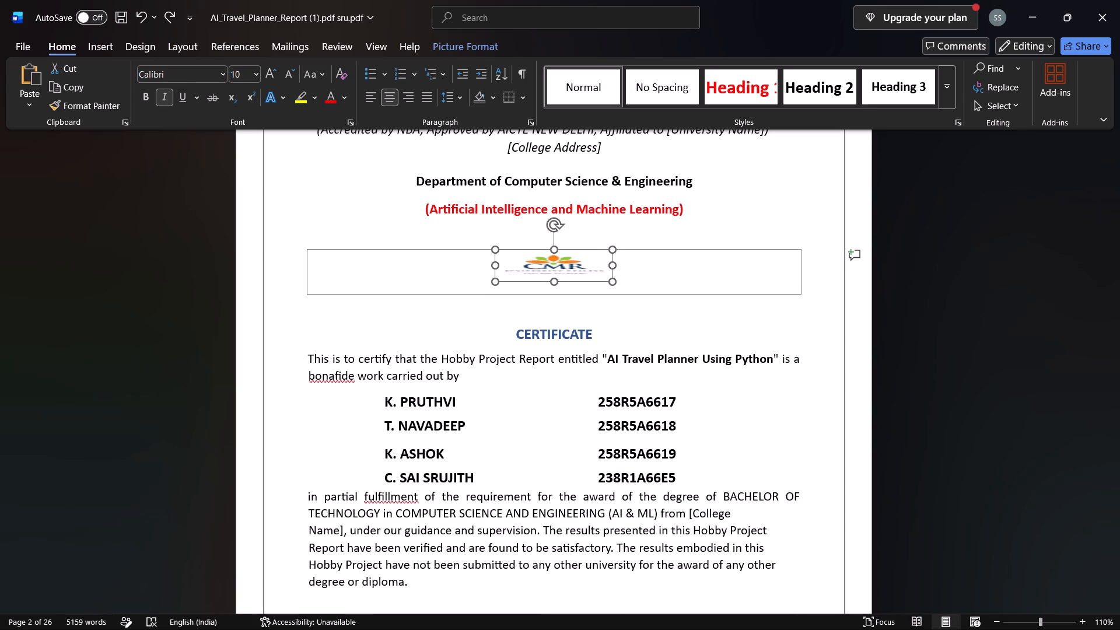
{"action": "left_click_drag", "start_coordinate": [575, 299], "coordinate": [566, 283]}
Examine the layout of the front pages, from the declaration and certificate signature block back to the cover page.
{"action": "scroll", "coordinate": [563, 436], "scroll_direction": "down", "scroll_amount": 5}
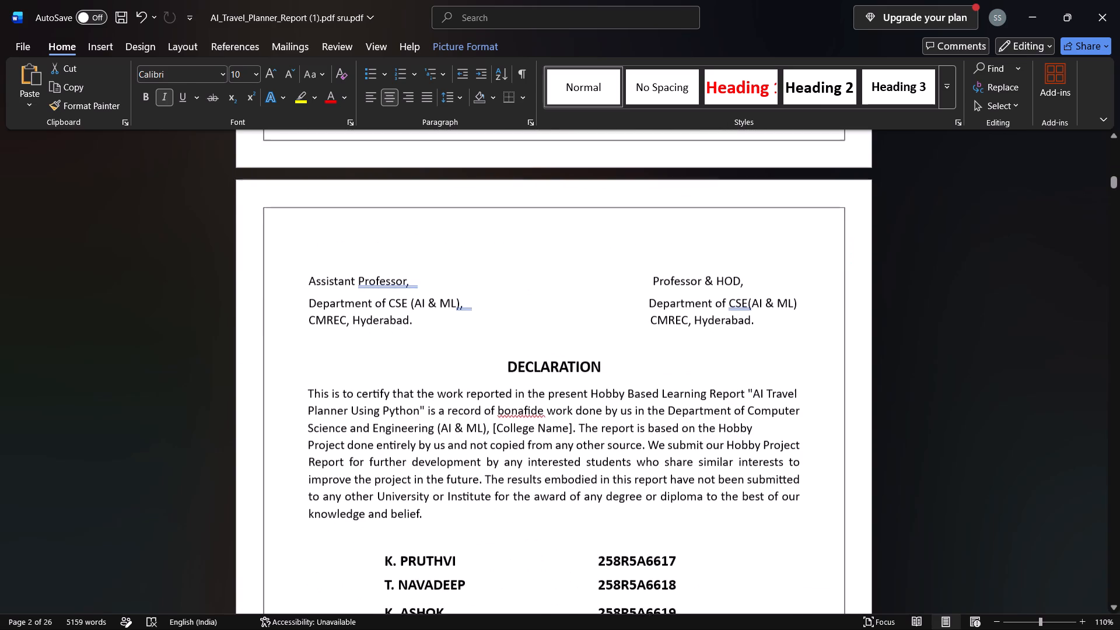
{"action": "scroll", "coordinate": [563, 436], "scroll_direction": "up", "scroll_amount": 1}
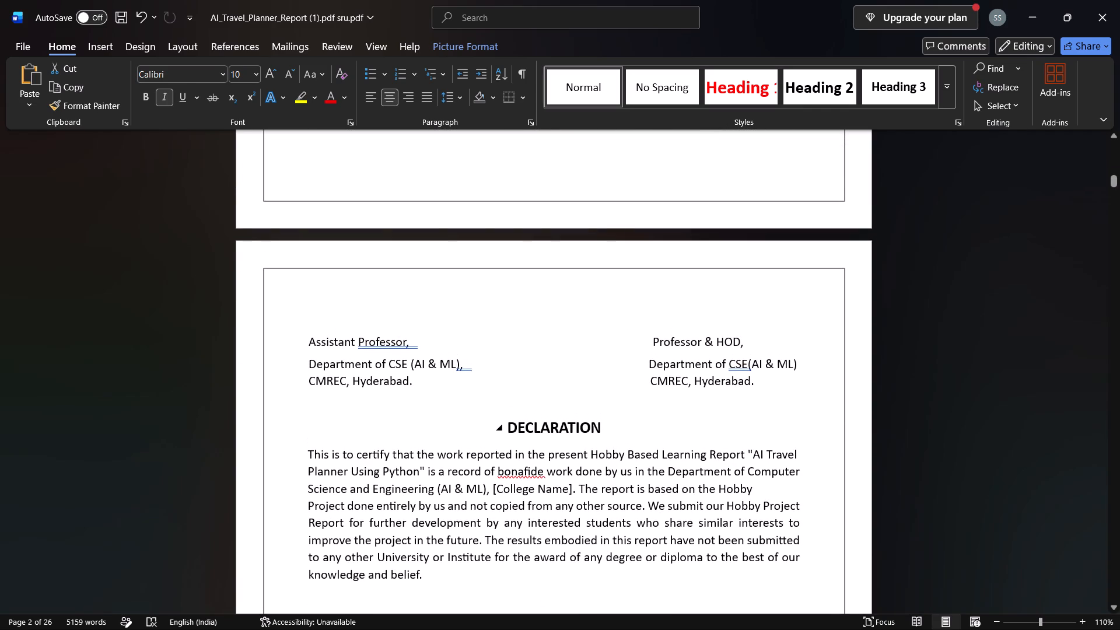
{"action": "scroll", "coordinate": [563, 436], "scroll_direction": "up", "scroll_amount": 2}
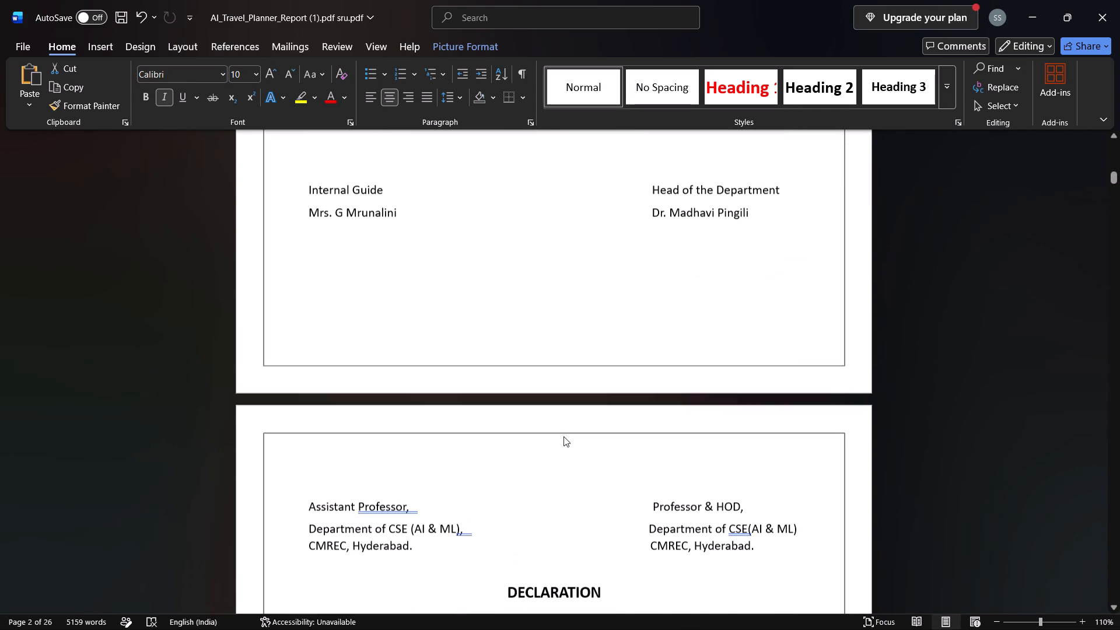
{"action": "left_click", "coordinate": [328, 247]}
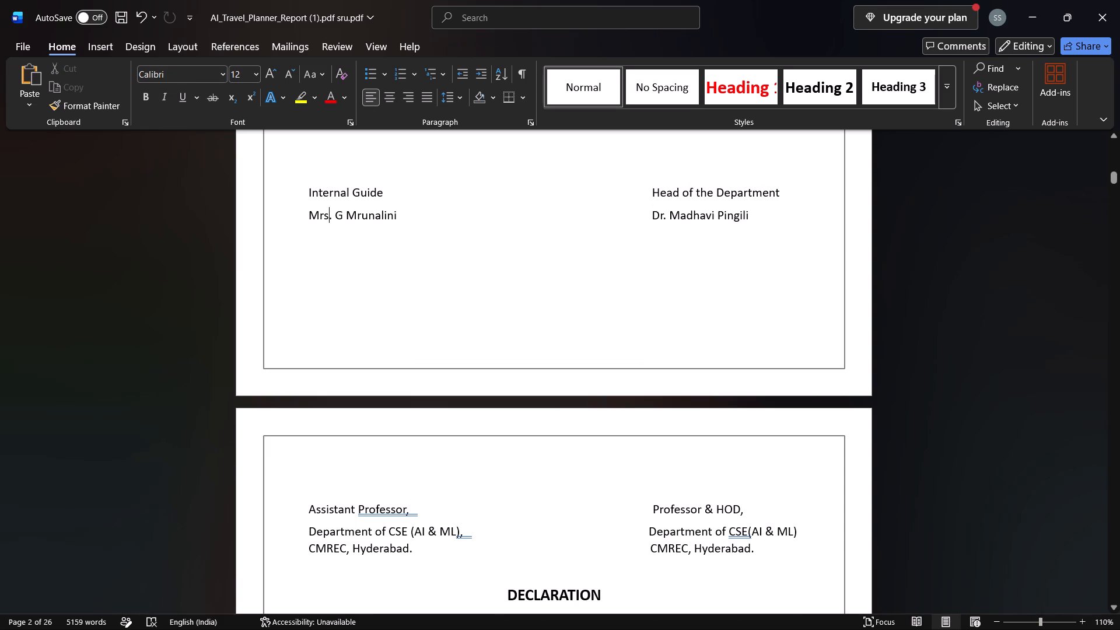
{"action": "left_click", "coordinate": [328, 247]}
{"action": "key", "text": "Down"}
{"action": "scroll", "coordinate": [395, 104], "scroll_direction": "up", "scroll_amount": 1}
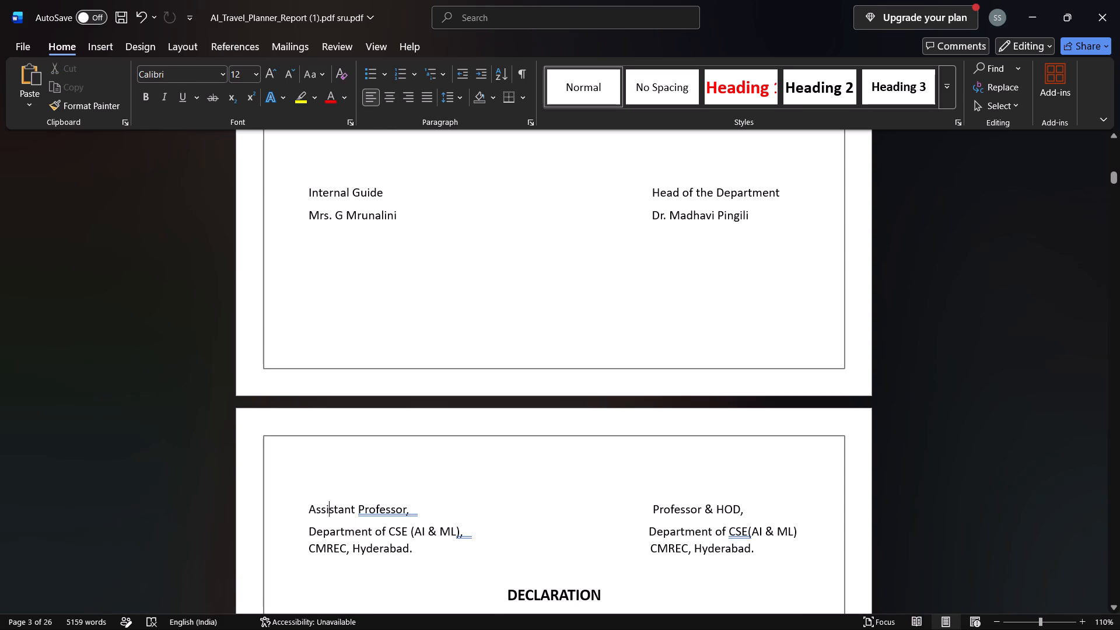
{"action": "scroll", "coordinate": [403, 194], "scroll_direction": "up", "scroll_amount": 2}
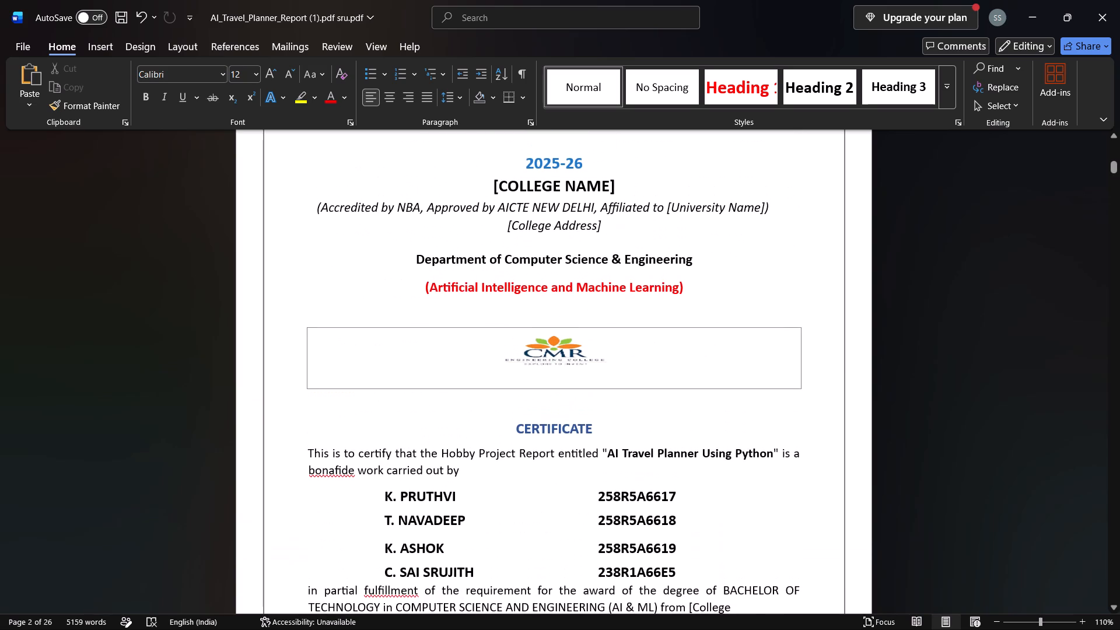
{"action": "scroll", "coordinate": [403, 194], "scroll_direction": "up", "scroll_amount": 3}
{"action": "scroll", "coordinate": [403, 194], "scroll_direction": "down", "scroll_amount": 1}
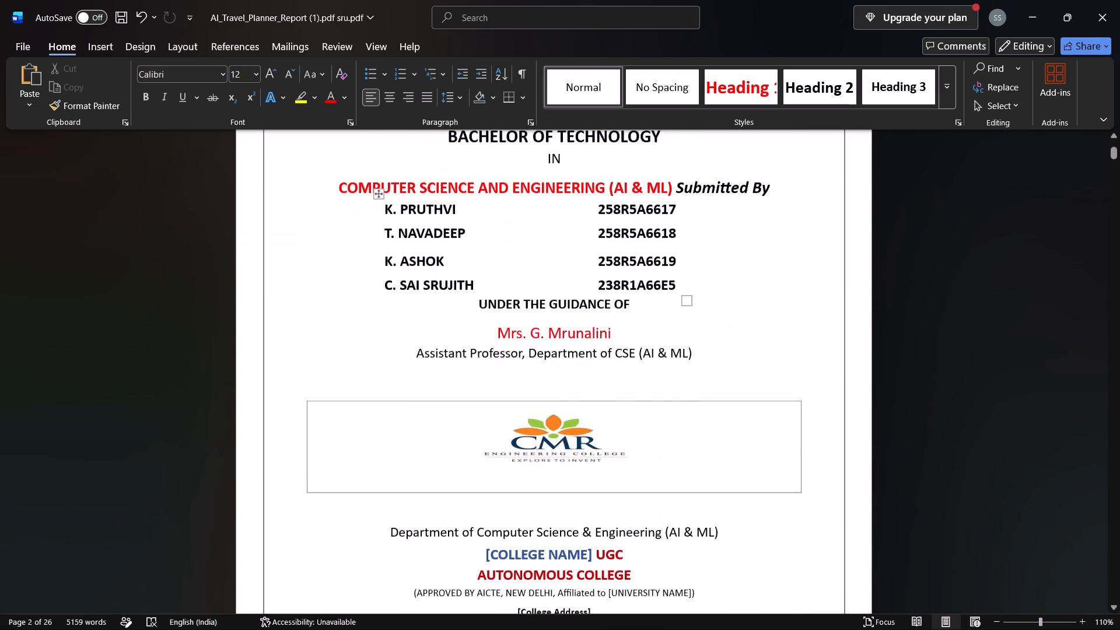
{"action": "scroll", "coordinate": [403, 194], "scroll_direction": "down", "scroll_amount": 1}
{"action": "scroll", "coordinate": [403, 194], "scroll_direction": "up", "scroll_amount": 4}
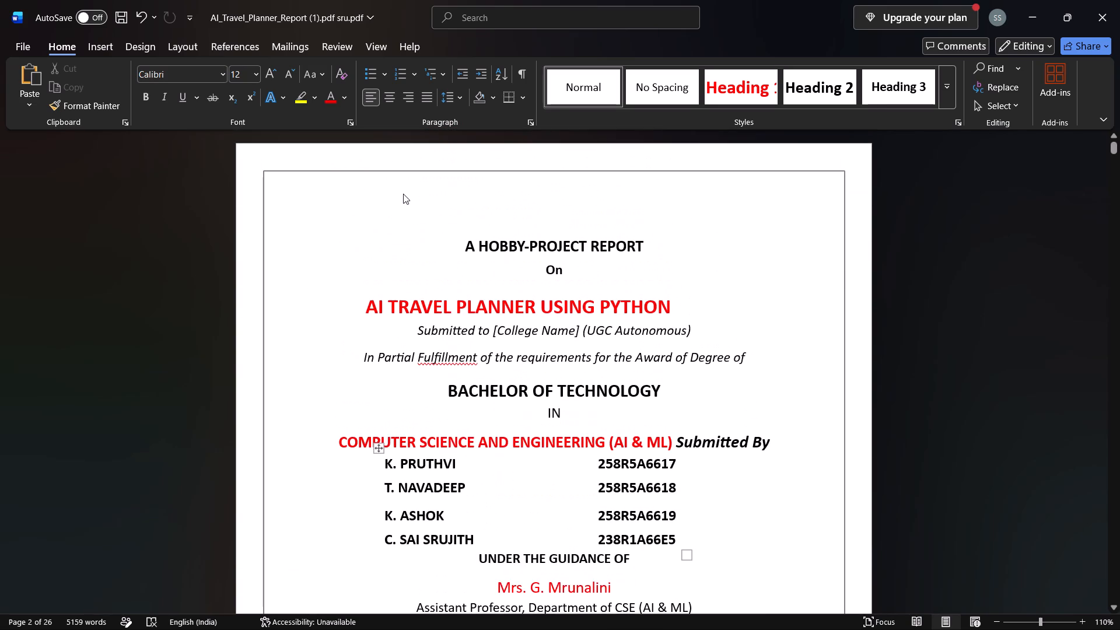
{"action": "scroll", "coordinate": [403, 194], "scroll_direction": "up", "scroll_amount": 2}
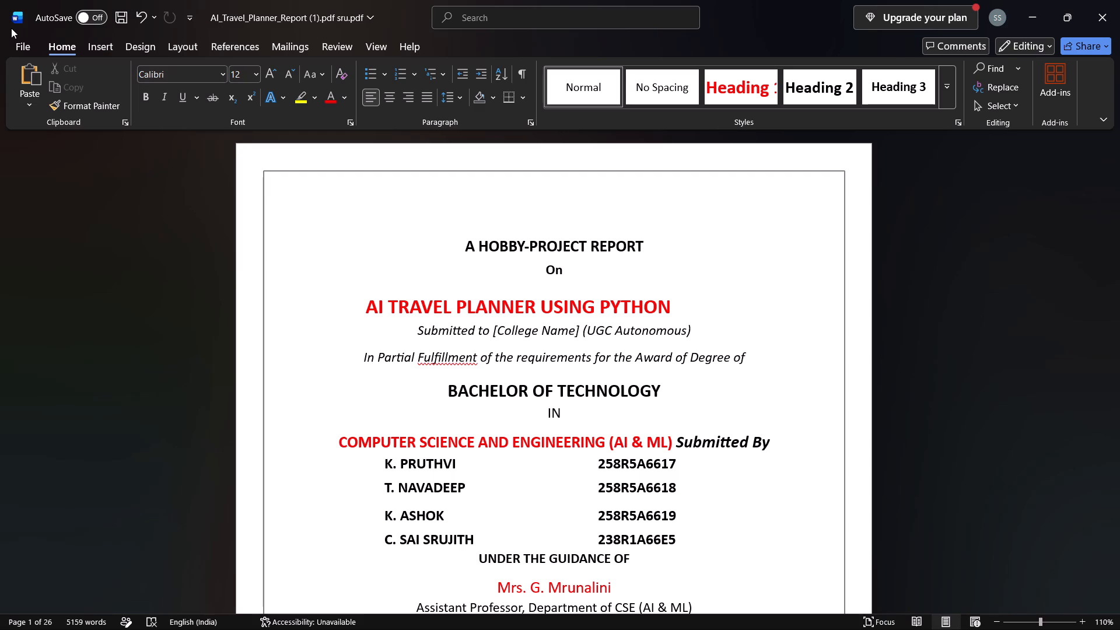
Open the Save As options for the report.
{"action": "left_click", "coordinate": [18, 41]}
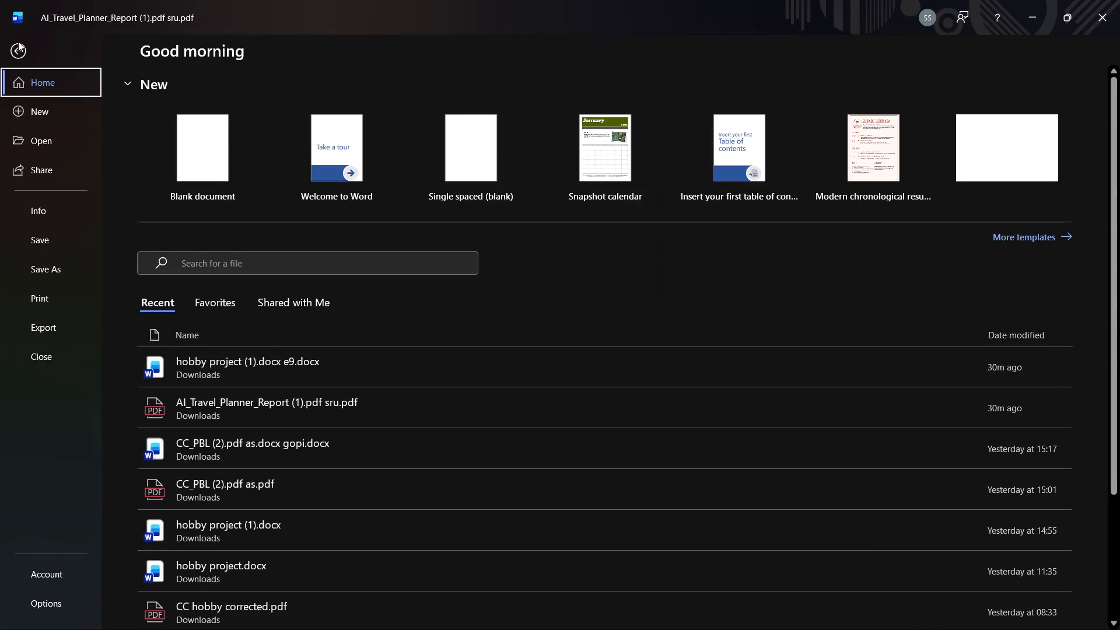
{"action": "left_click", "coordinate": [53, 265]}
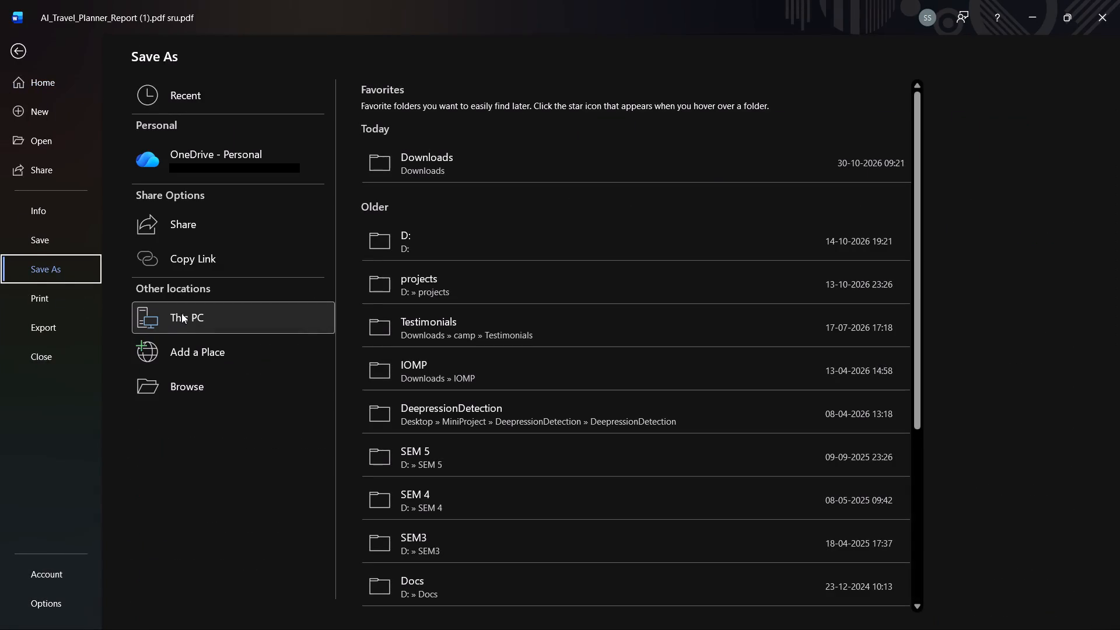
Save a copy of the report in the Downloads folder as a Word document named "AI_Travel_Planner_Report (1).pdf sru.docx 1432".
{"action": "left_click", "coordinate": [181, 313]}
{"action": "left_click", "coordinate": [473, 167]}
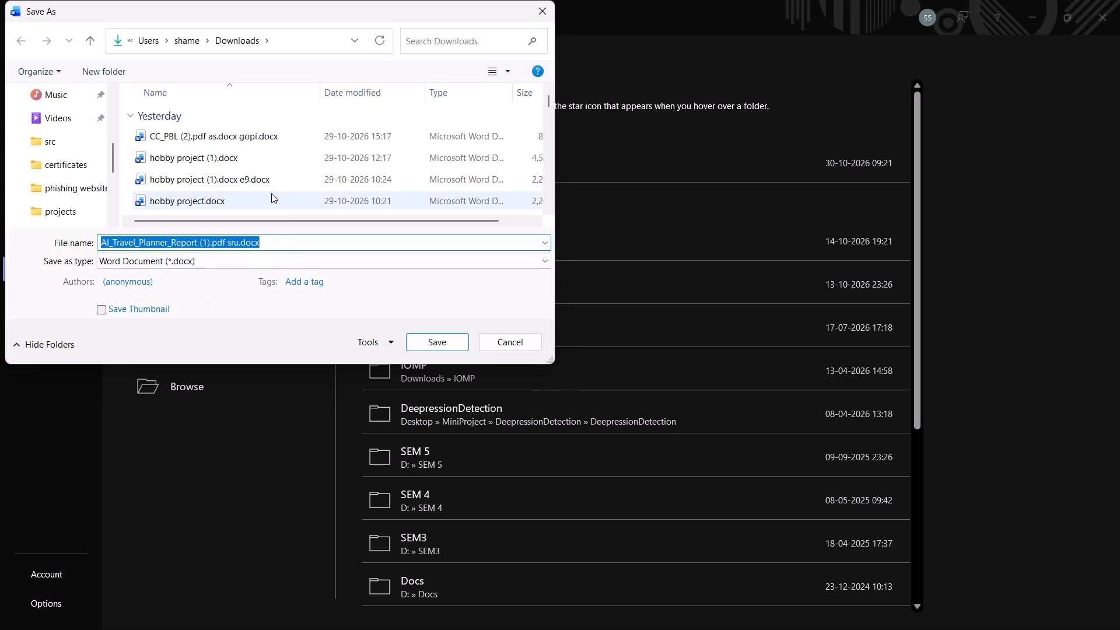
{"action": "left_click", "coordinate": [275, 246]}
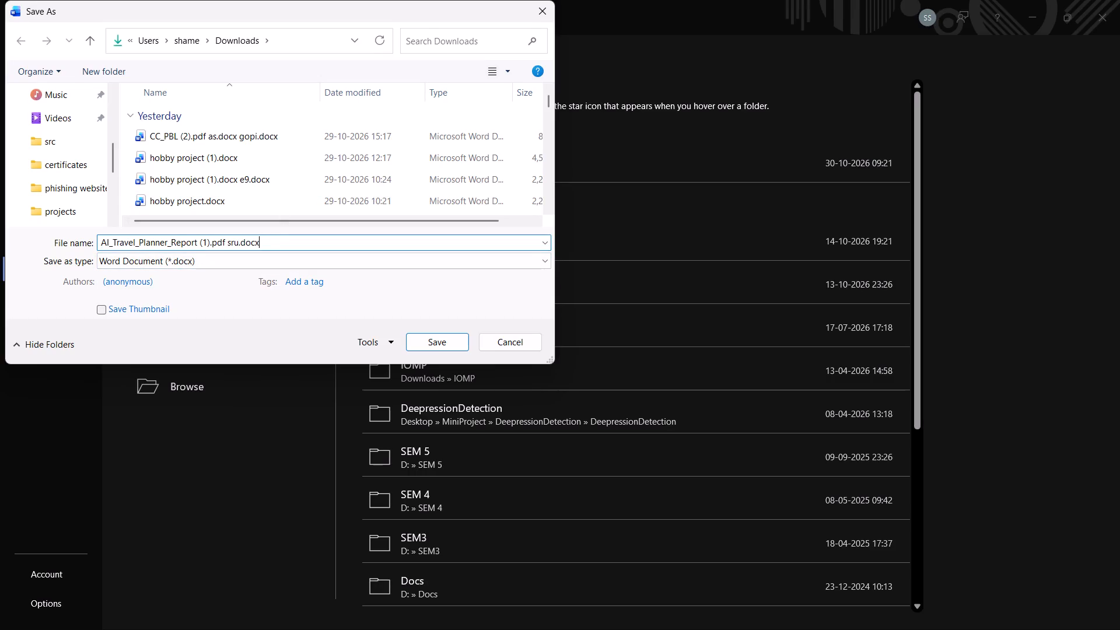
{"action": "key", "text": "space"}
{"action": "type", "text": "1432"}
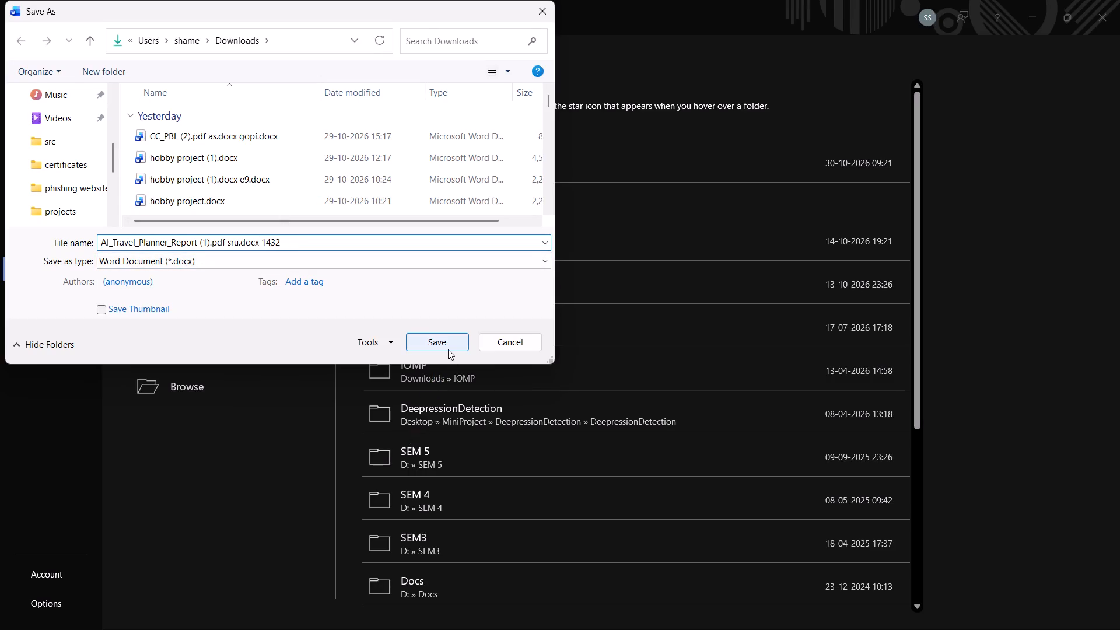
{"action": "left_click", "coordinate": [448, 349]}
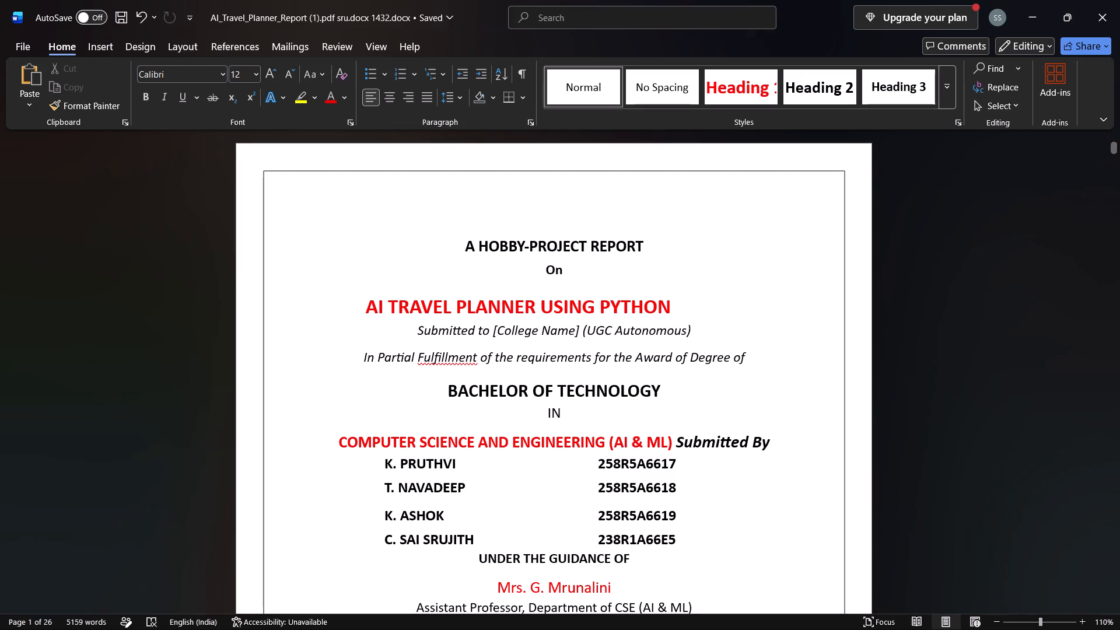
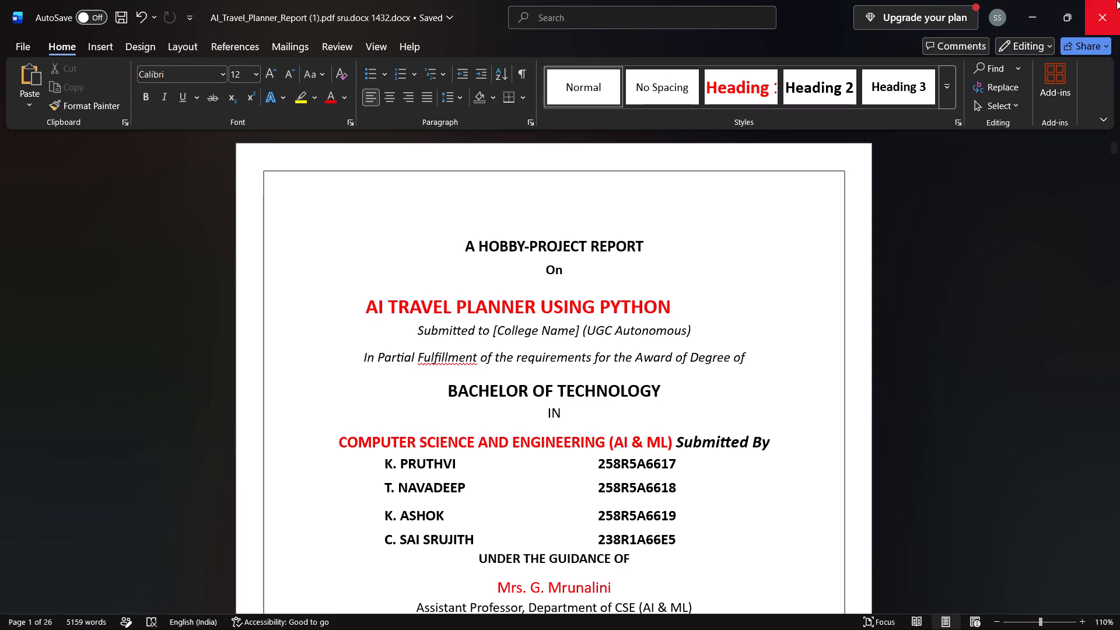
Close the report document, the browser window with the logo search and the file explorer window.
{"action": "left_click", "coordinate": [1108, 19]}
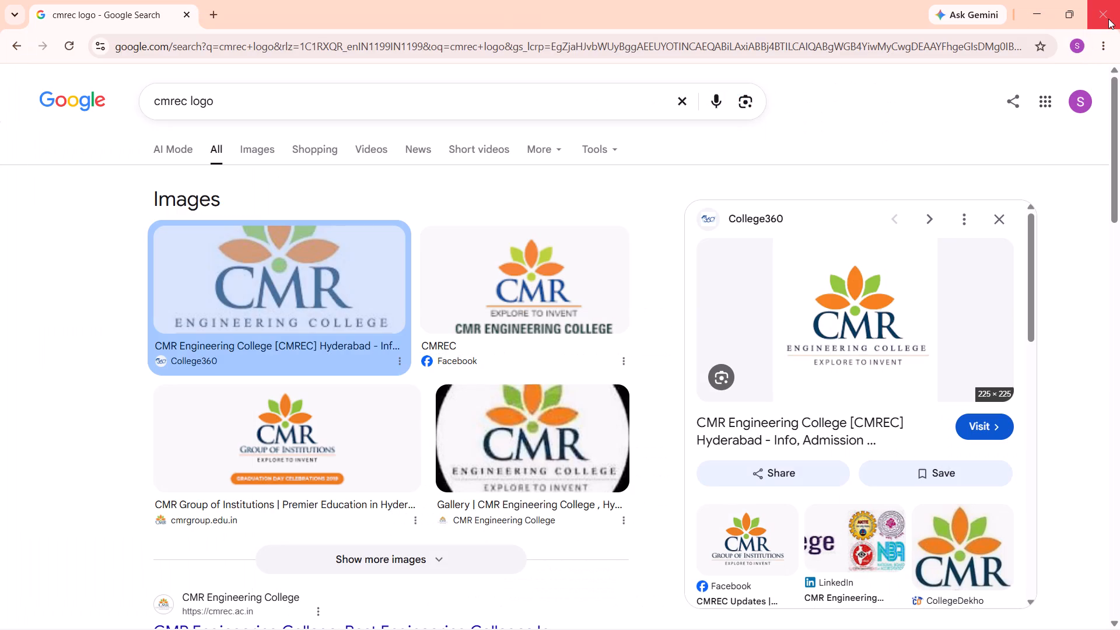
{"action": "left_click", "coordinate": [1101, 14]}
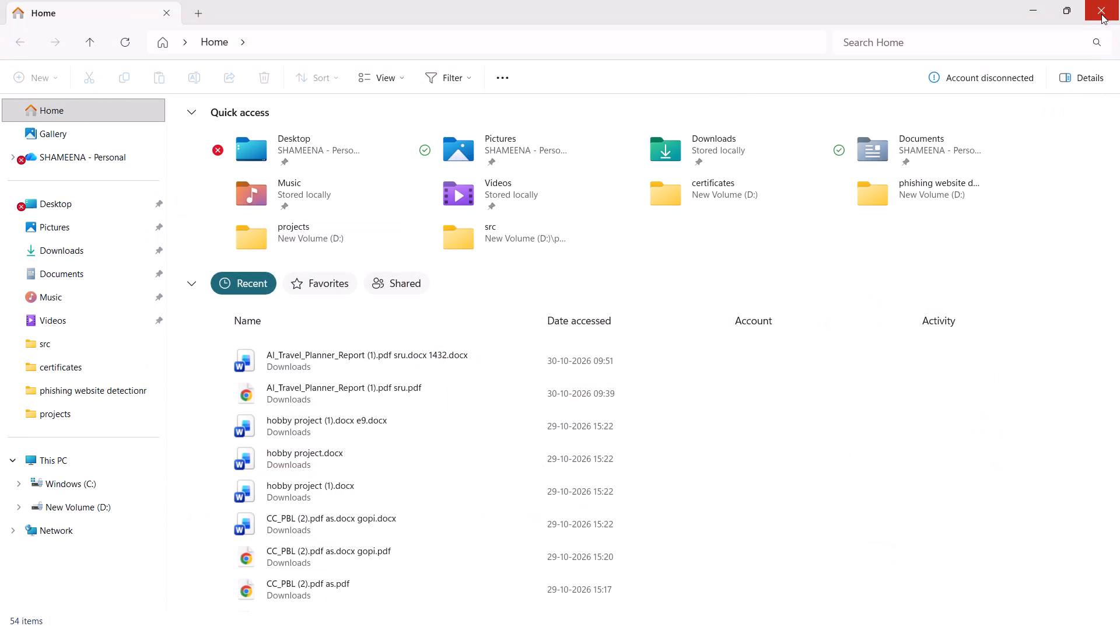
{"action": "left_click", "coordinate": [1108, 11]}
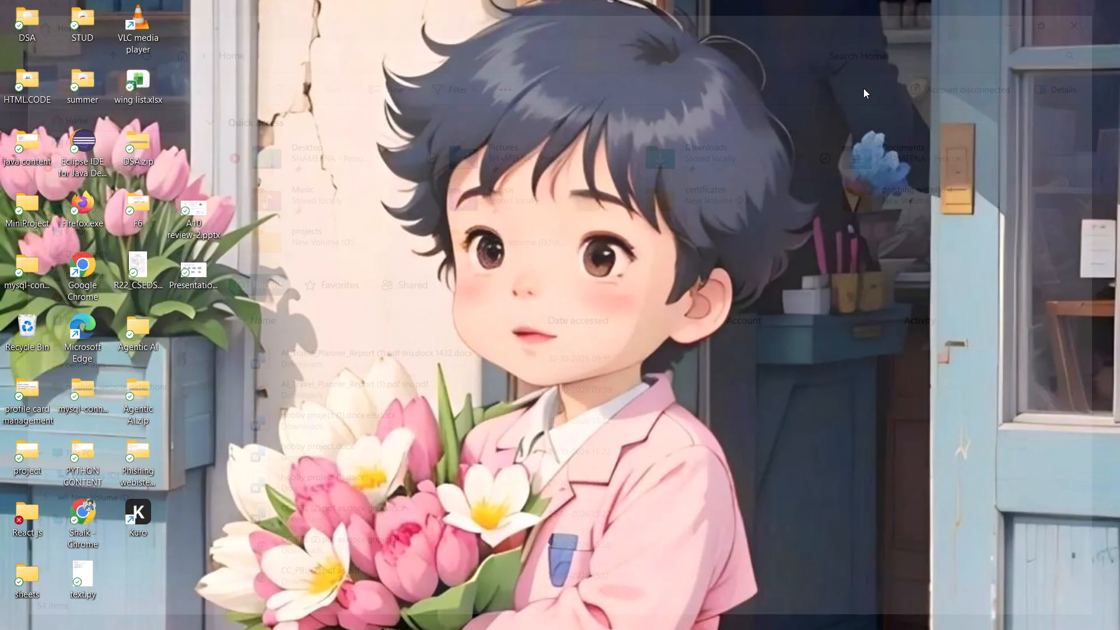
Shut down the computer from the desktop.
{"action": "key", "text": "alt+F4"}
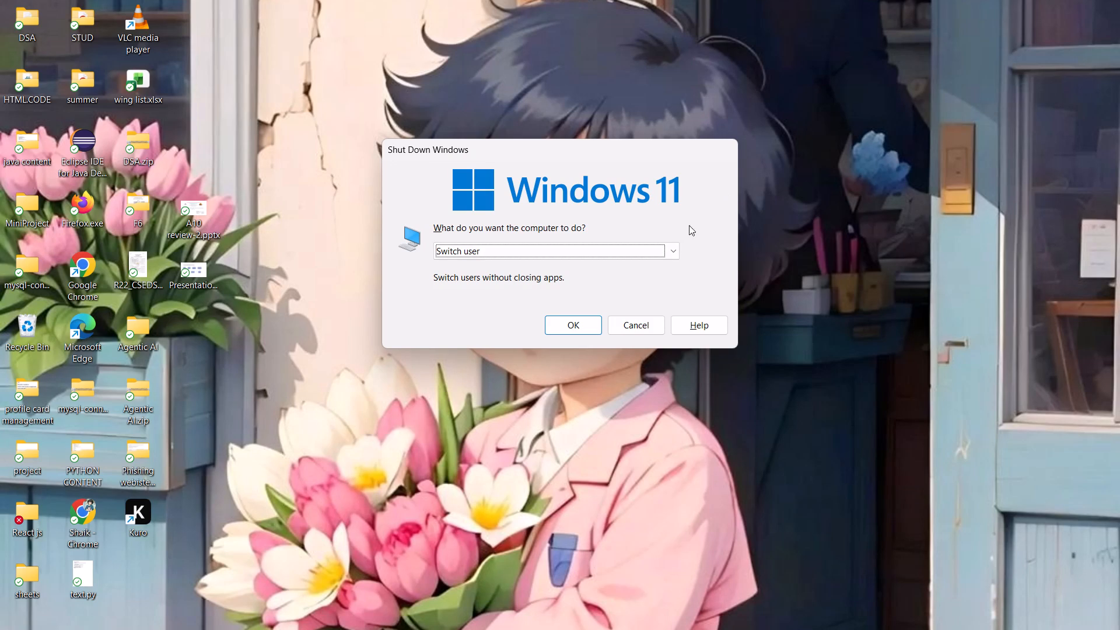
{"action": "left_click", "coordinate": [666, 244]}
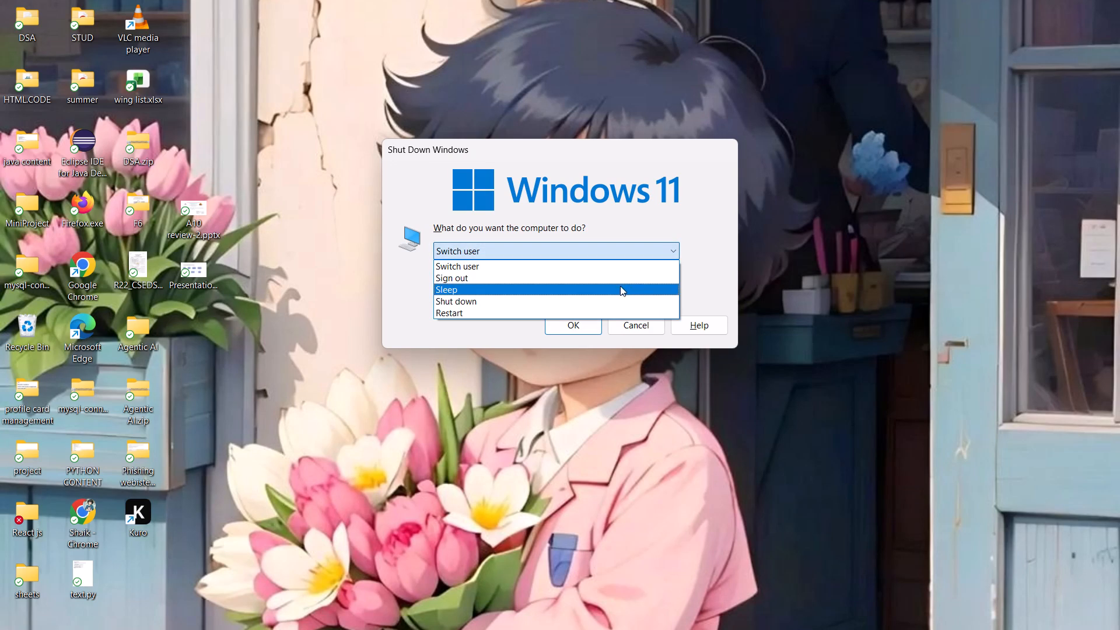
{"action": "left_click", "coordinate": [618, 302]}
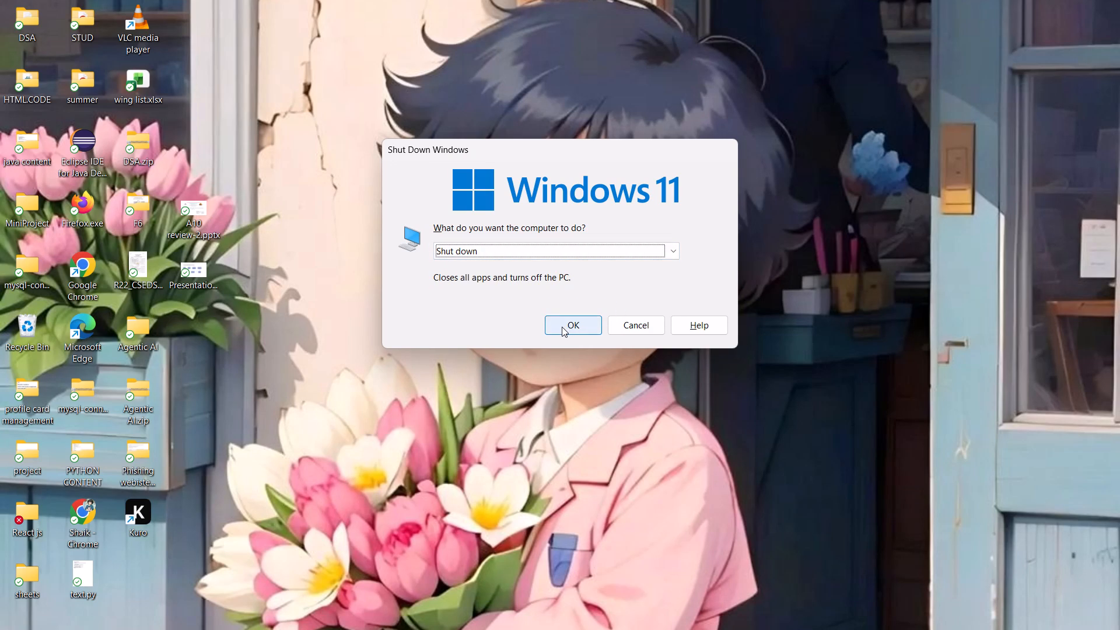
{"action": "left_click", "coordinate": [562, 327]}
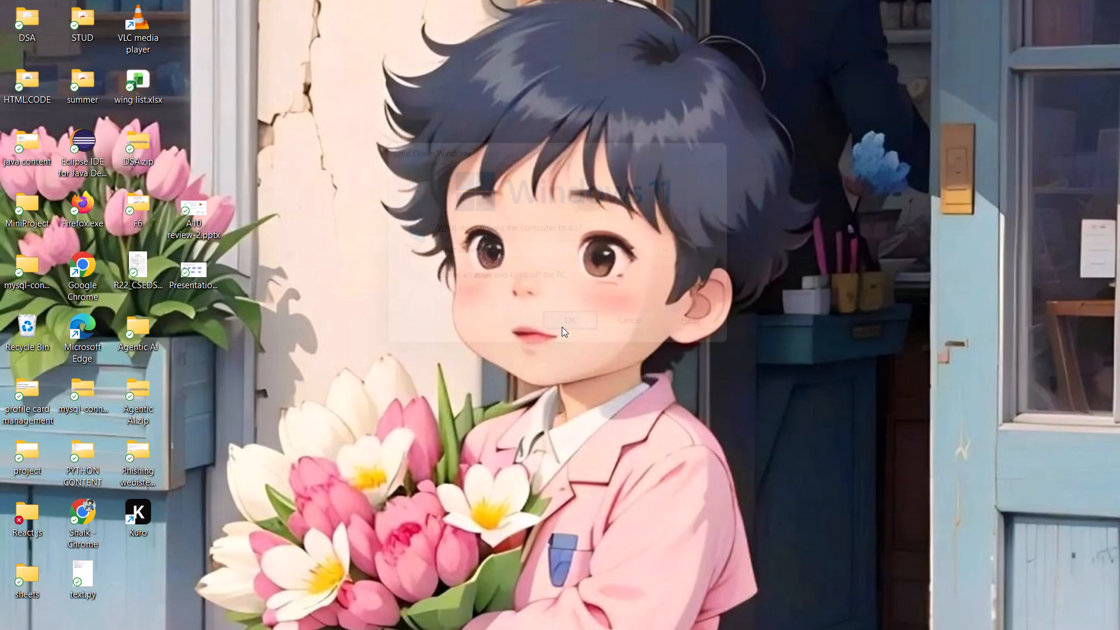